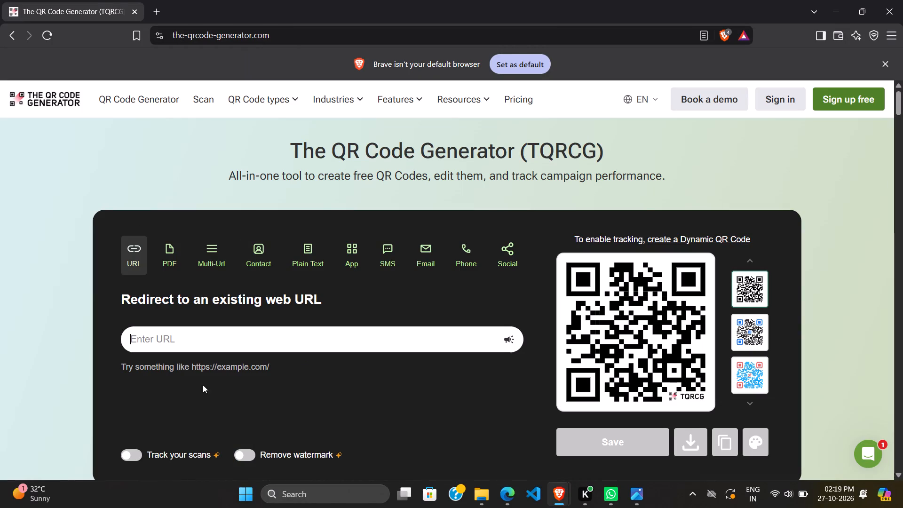
right_click(162, 348)
click(208, 205)
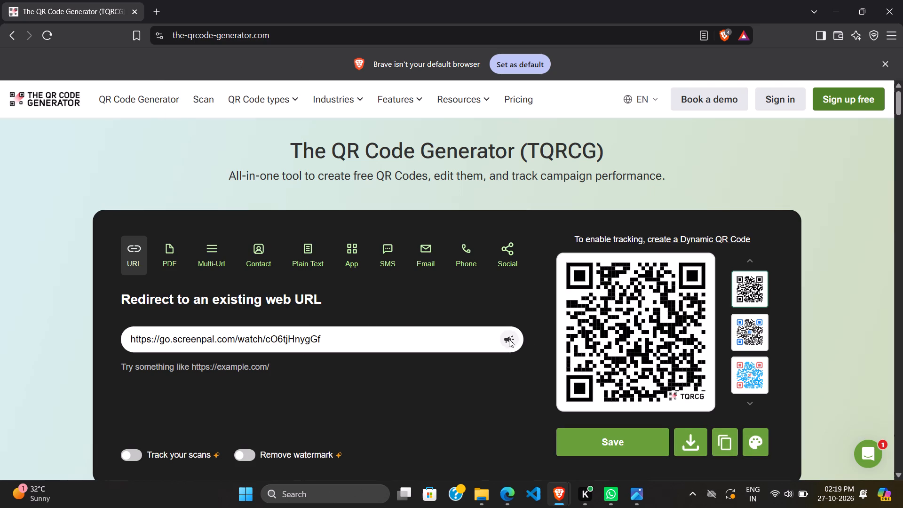
Confirm the pasted URL in the Campaign builder, leaving medium, source and campaign name blank.
click(509, 339)
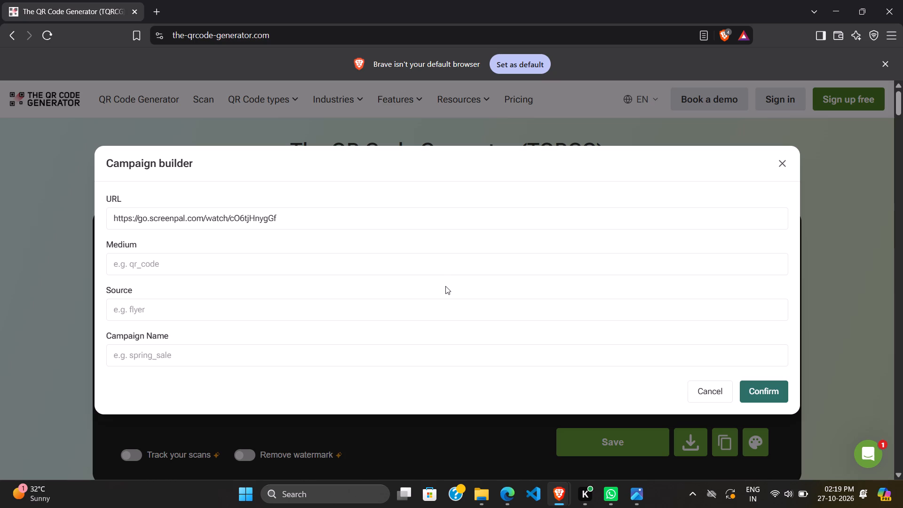
click(774, 389)
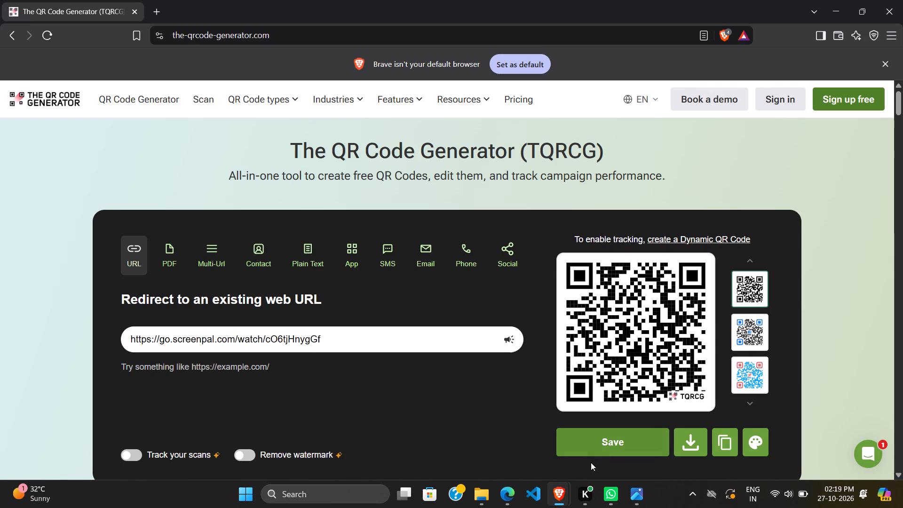
Download the QR code as a 1000px PNG and save it to the Desktop as Untitled 1.png.
click(679, 441)
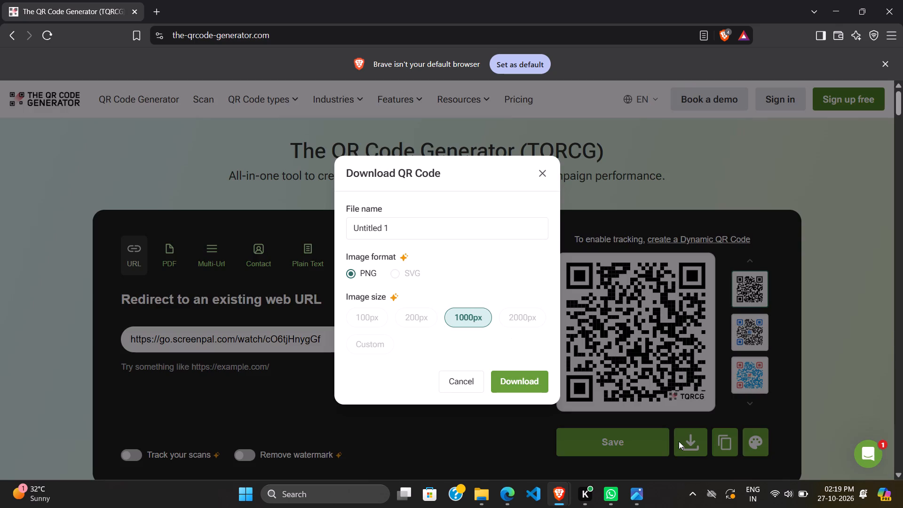
click(515, 373)
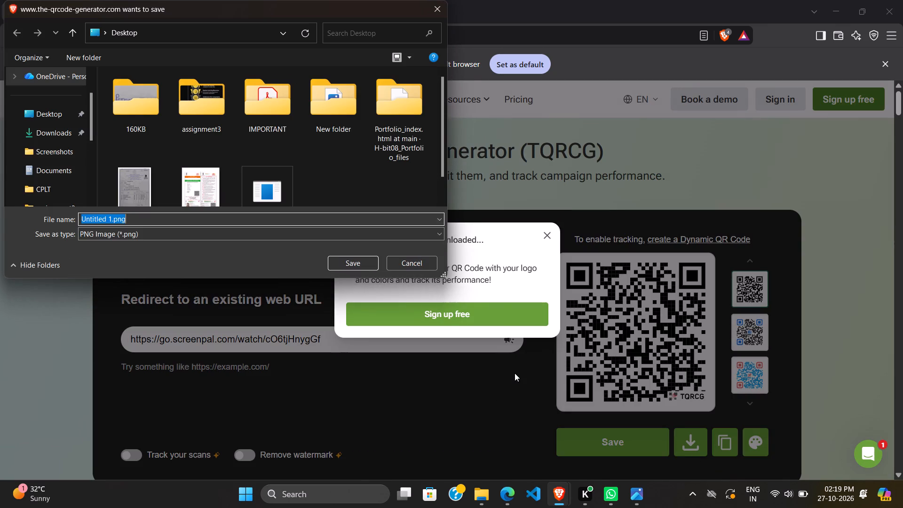
click(356, 262)
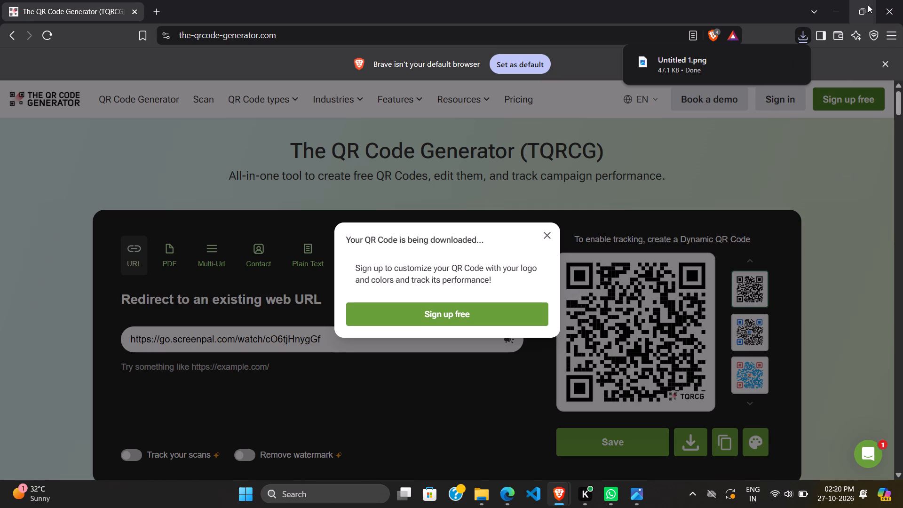
Open the downloaded Untitled 1.png from the browser's recent download history.
click(805, 36)
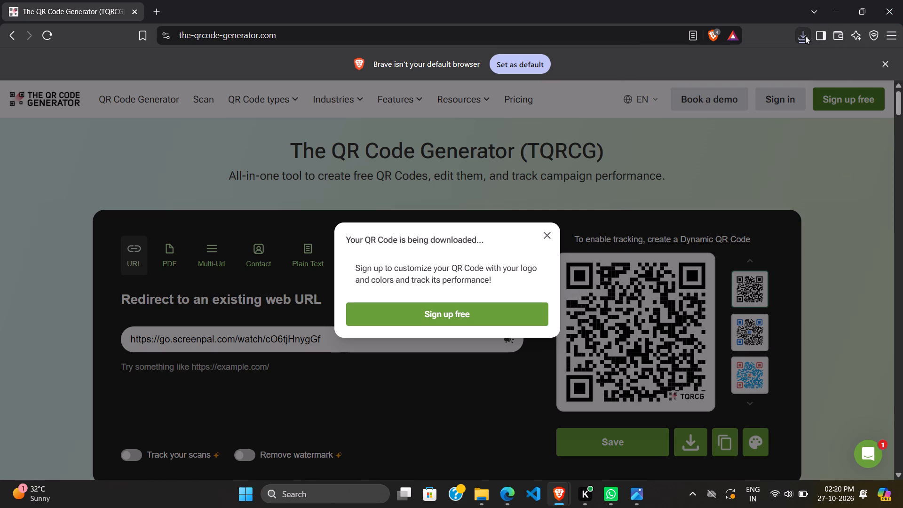
click(805, 36)
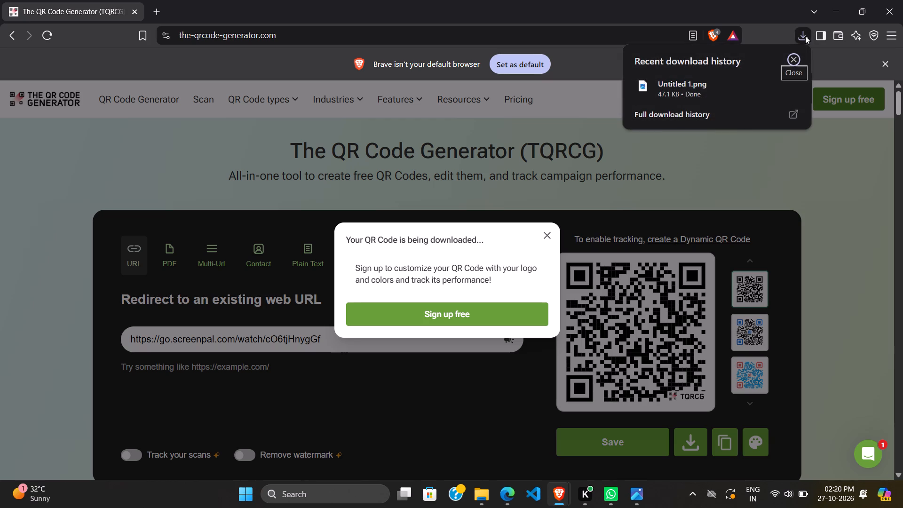
double_click(704, 97)
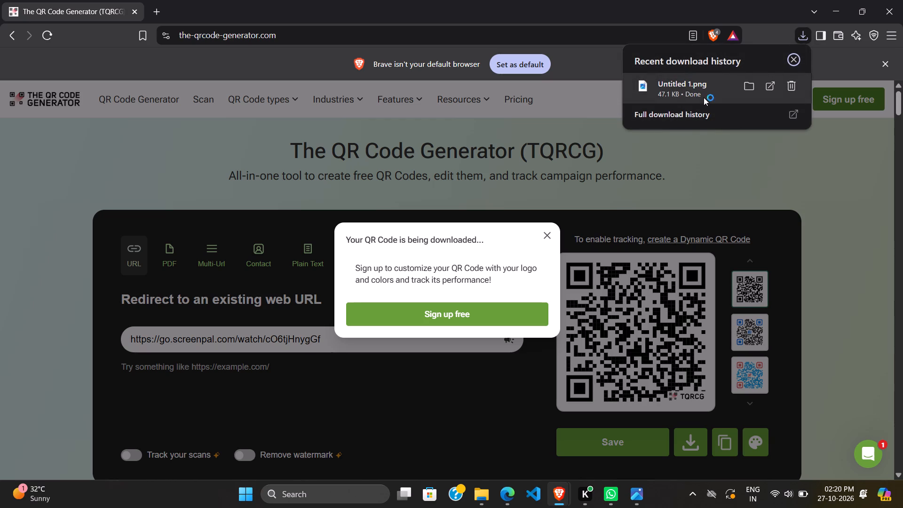
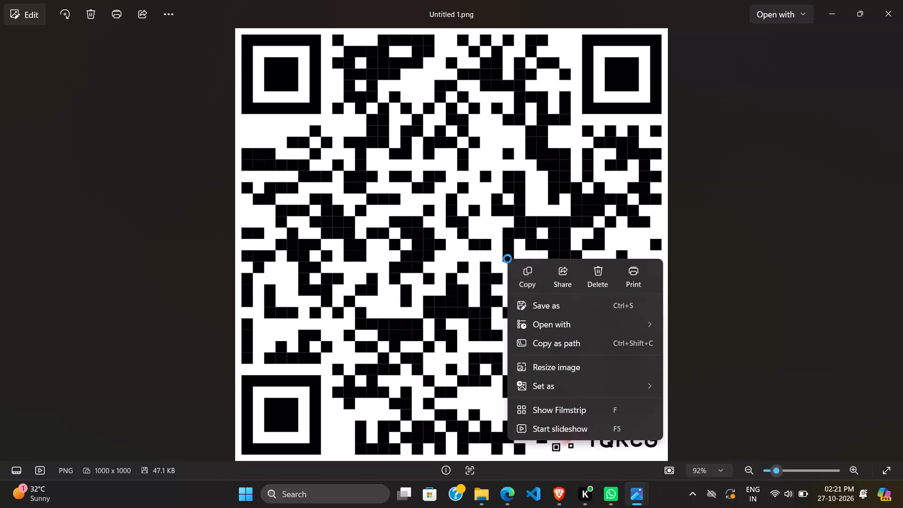
Copy the opened QR code image Untitled 1.png to the clipboard.
click(528, 272)
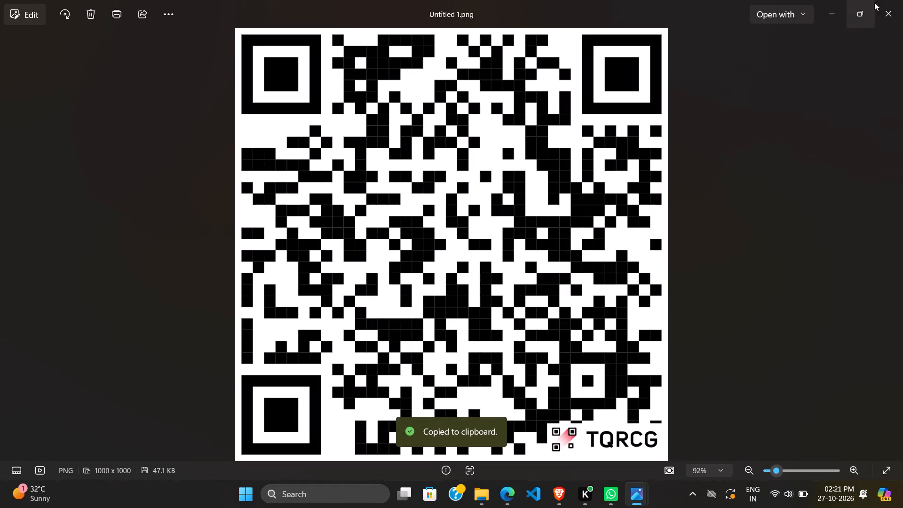
Minimize the image viewer to return to the QR code generator page in Brave and dismiss its sign-up pop-up.
click(828, 8)
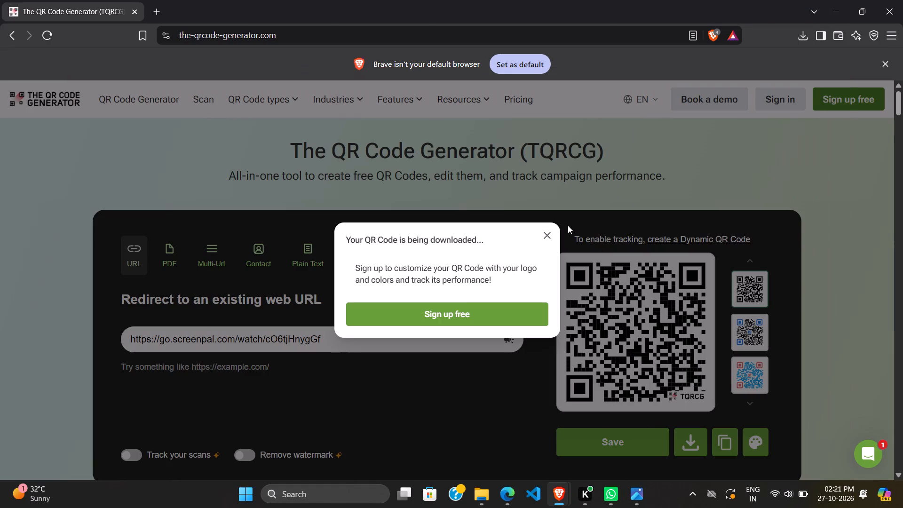
click(547, 234)
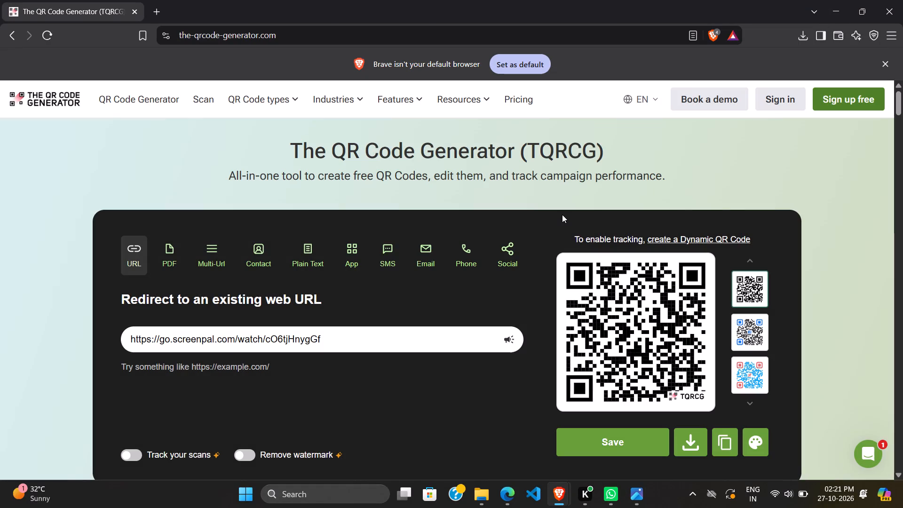
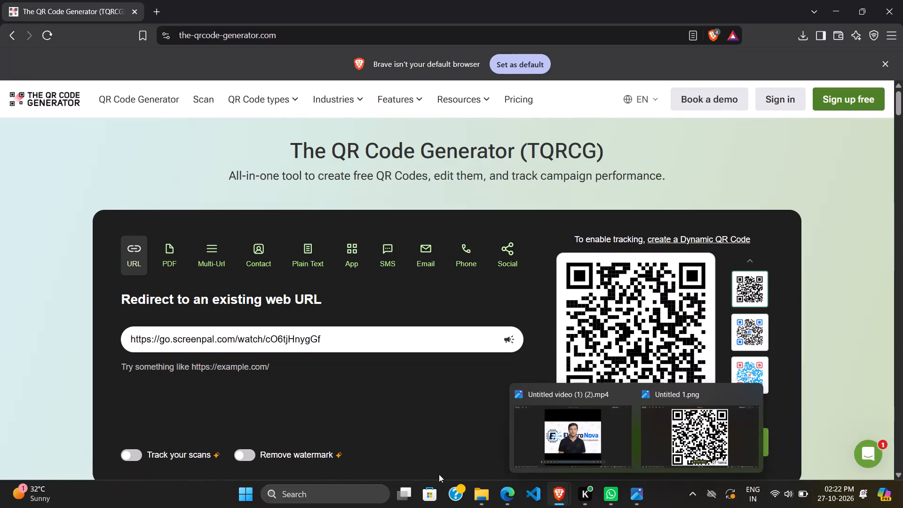
Launch Word and open the document PDF screenshot and ai tools.docx.
click(349, 498)
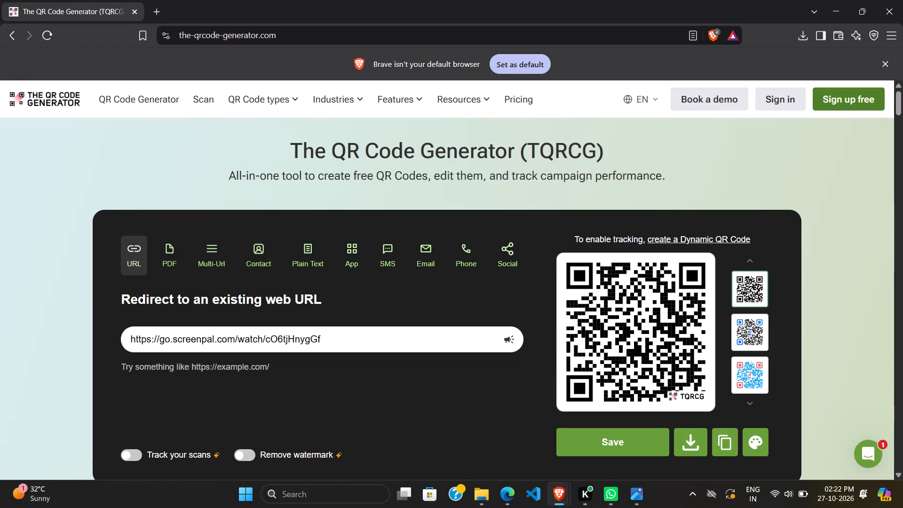
key(w)
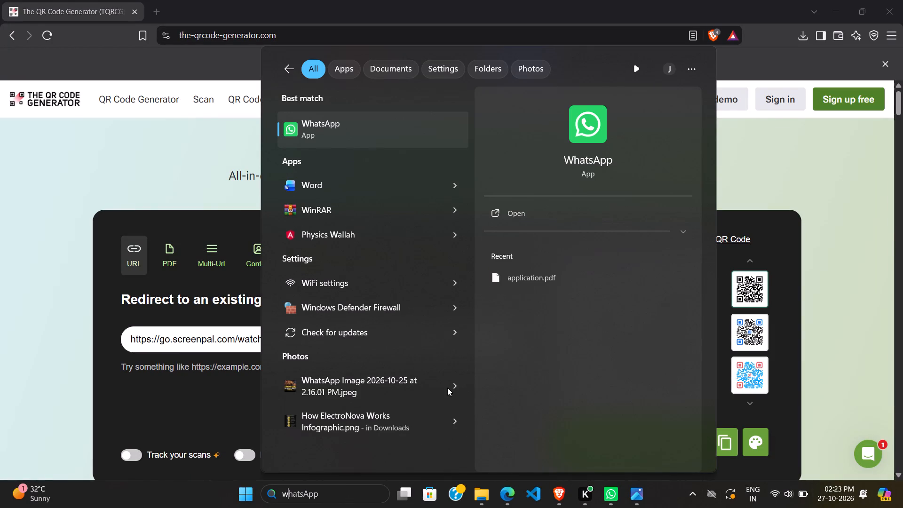
click(359, 195)
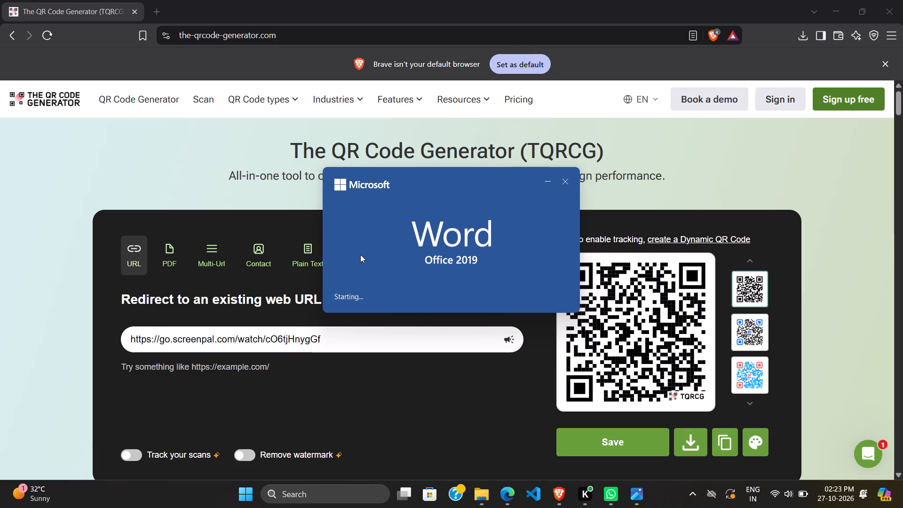
click(272, 270)
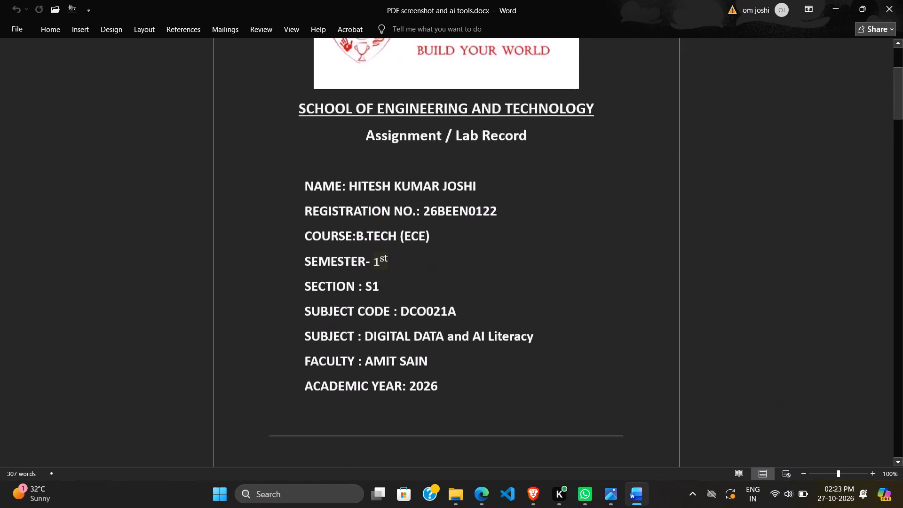
Look through the assignment document from the cover page to the infographic page to review its current content and layout.
scroll(426, 295, up, 1)
scroll(426, 295, down, 7)
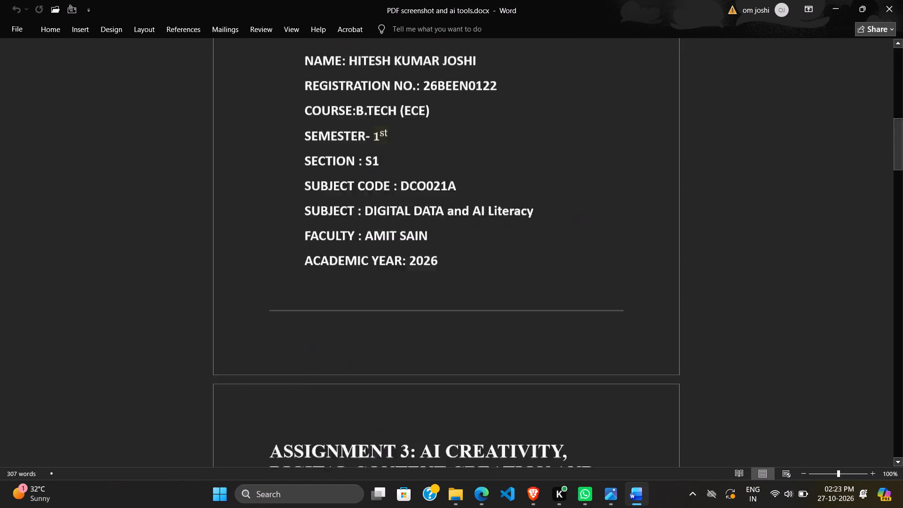
scroll(426, 295, down, 12)
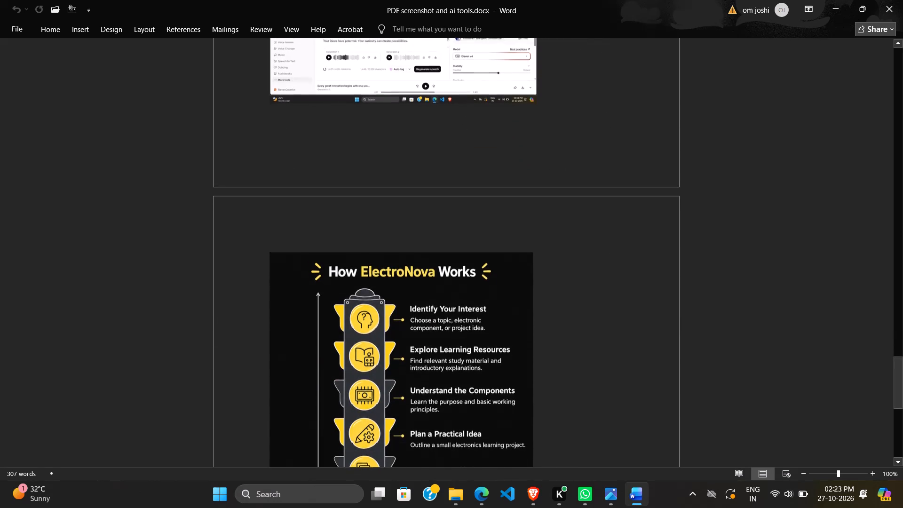
drag(849, 3, 840, 3)
click(840, 3)
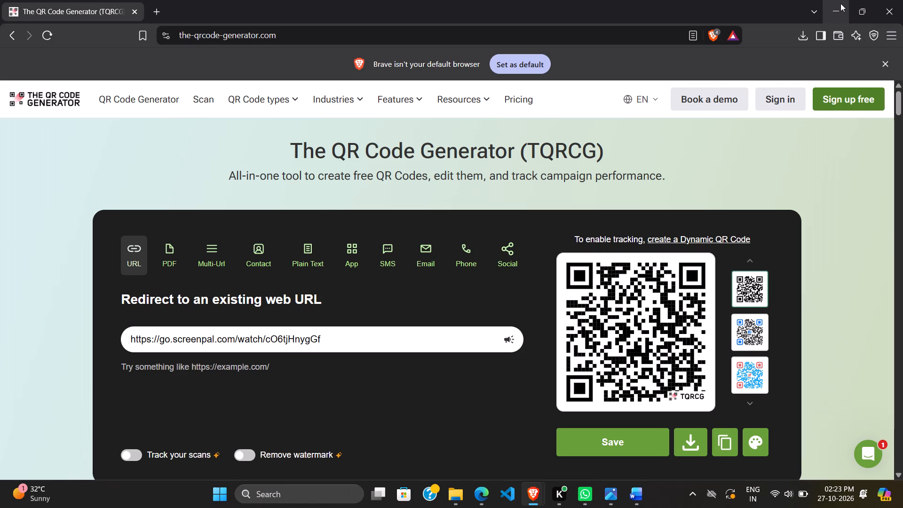
click(629, 488)
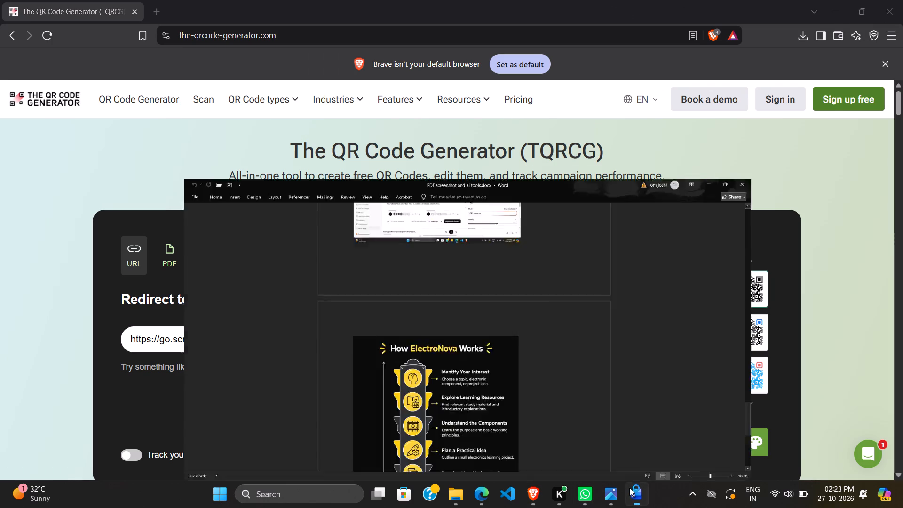
scroll(541, 336, up, 20)
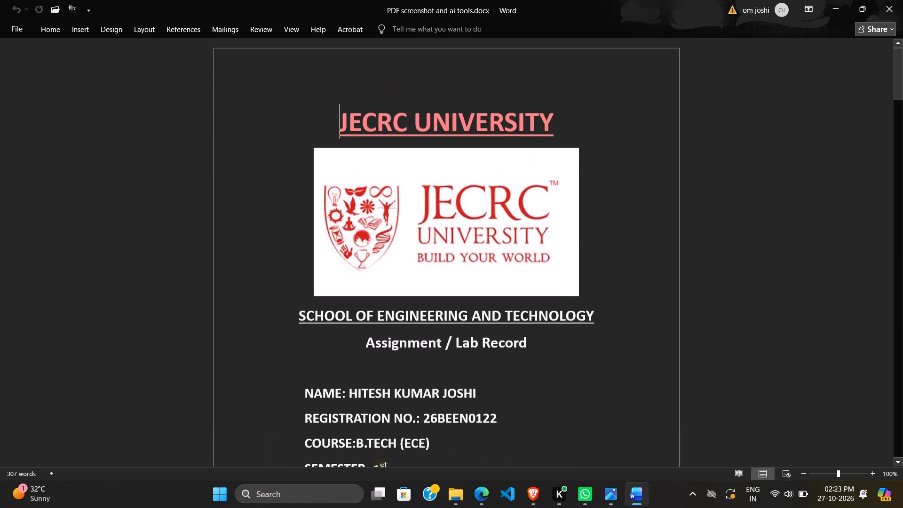
scroll(541, 336, up, 1)
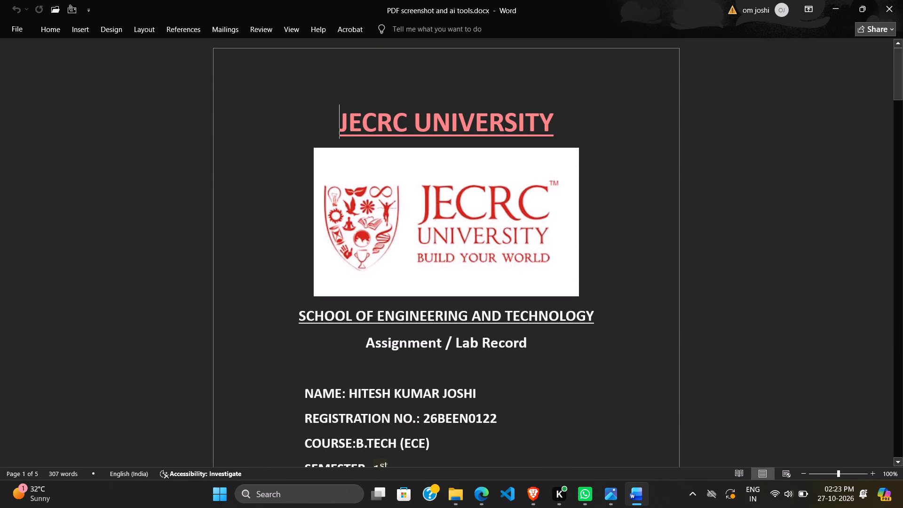
ctrl+scroll(527, 184, down, 2)
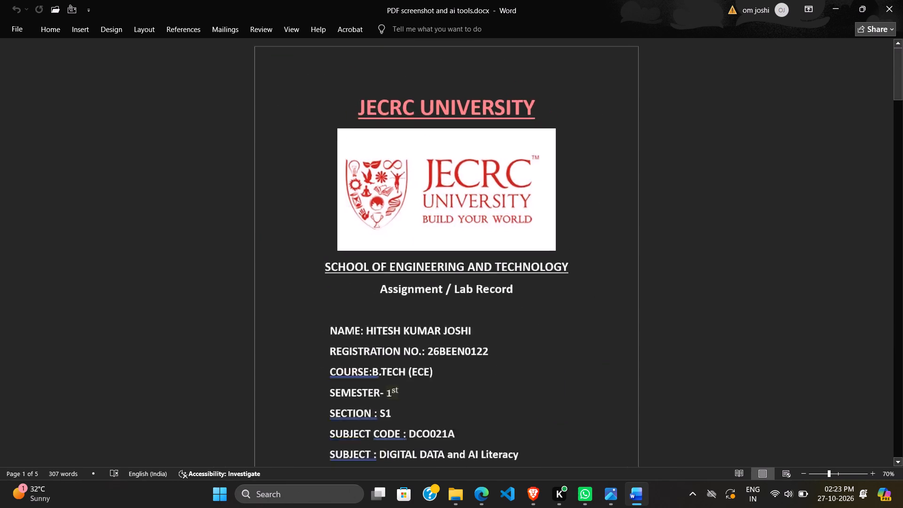
ctrl+scroll(527, 184, down, 2)
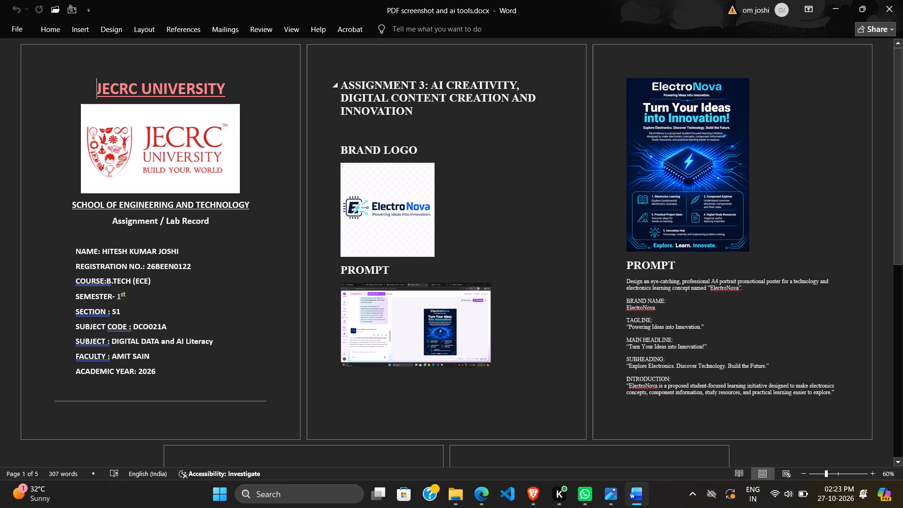
Copy the heading "ASSIGNMENT 3: AI CREATIVITY, DIGITAL CONTENT CREATION AND INNOVATION" and paste it below the ACADEMIC YEAR line of the cover page.
drag(345, 85, 398, 119)
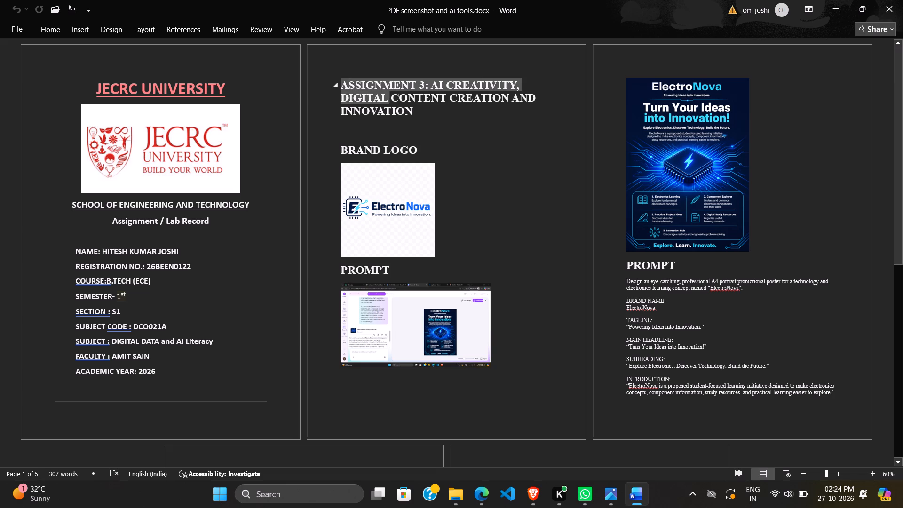
drag(398, 119, 401, 119)
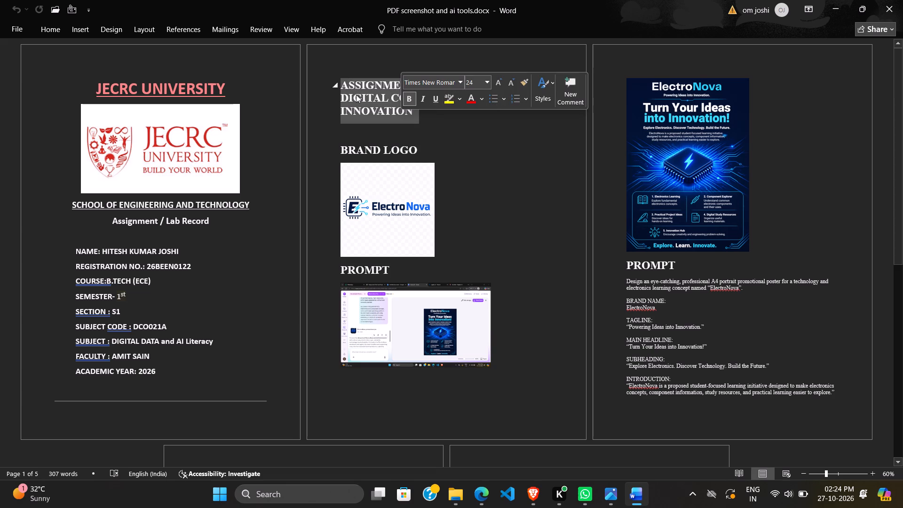
right_click(356, 95)
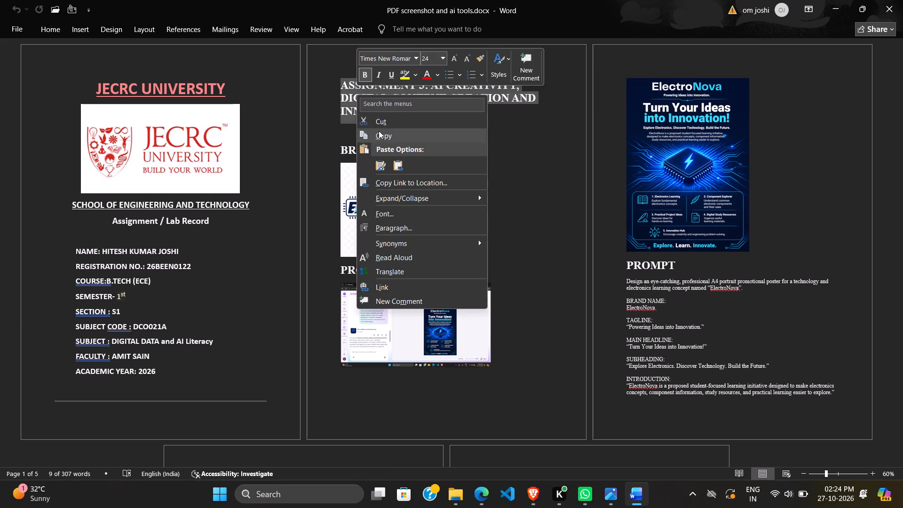
click(383, 137)
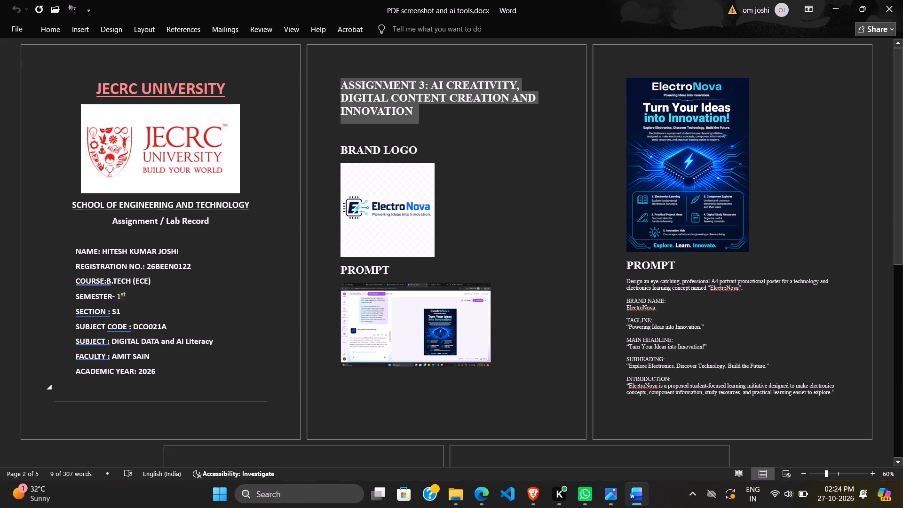
click(138, 392)
right_click(87, 384)
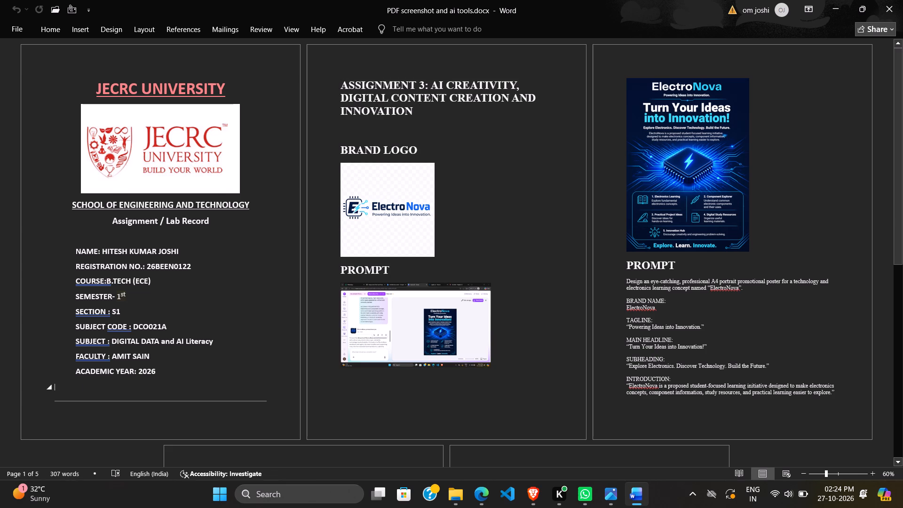
click(110, 238)
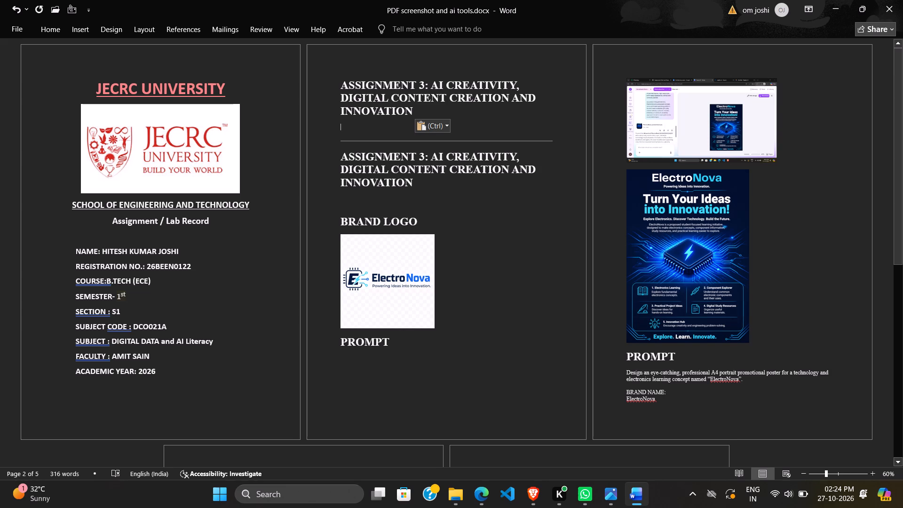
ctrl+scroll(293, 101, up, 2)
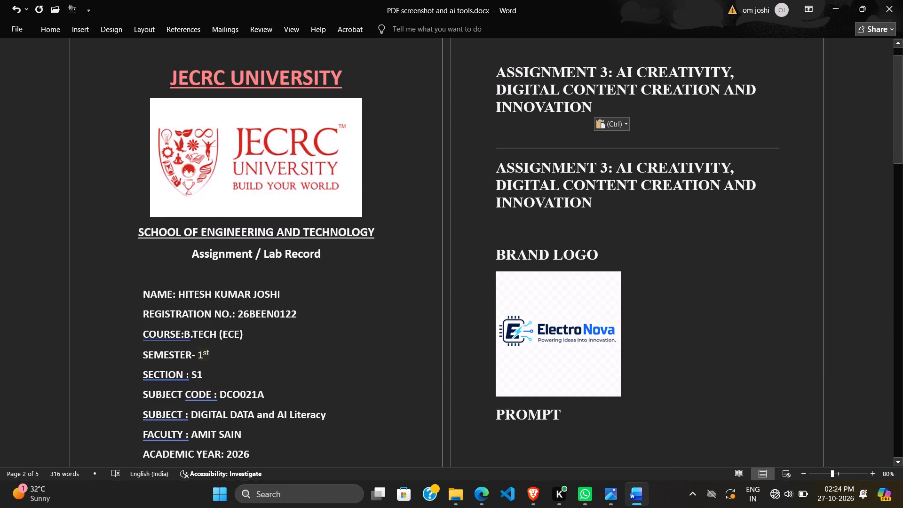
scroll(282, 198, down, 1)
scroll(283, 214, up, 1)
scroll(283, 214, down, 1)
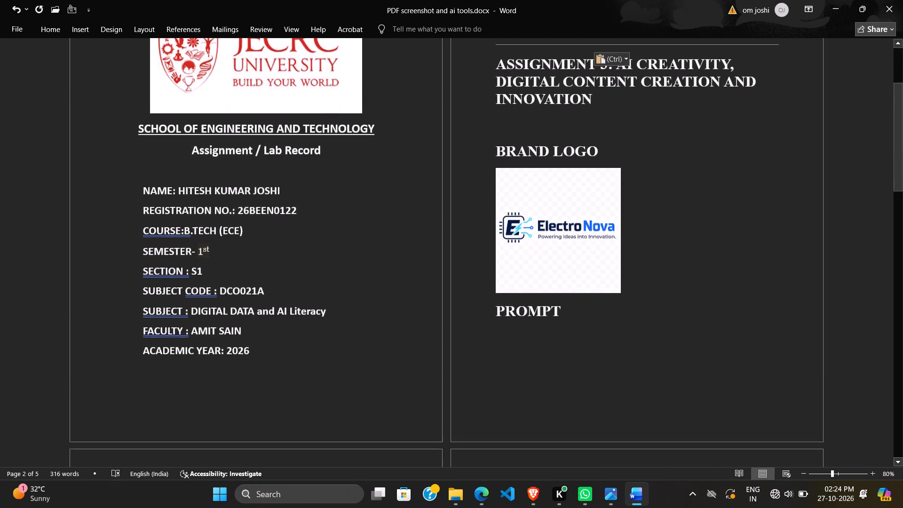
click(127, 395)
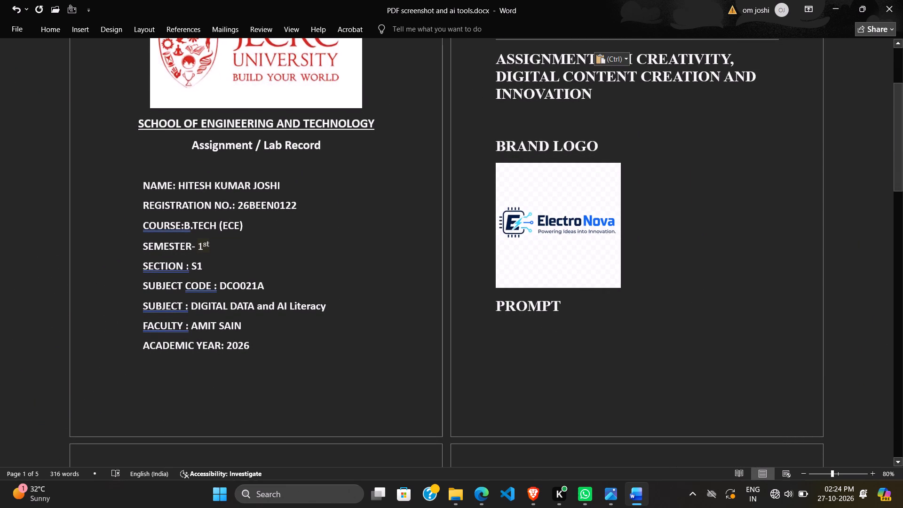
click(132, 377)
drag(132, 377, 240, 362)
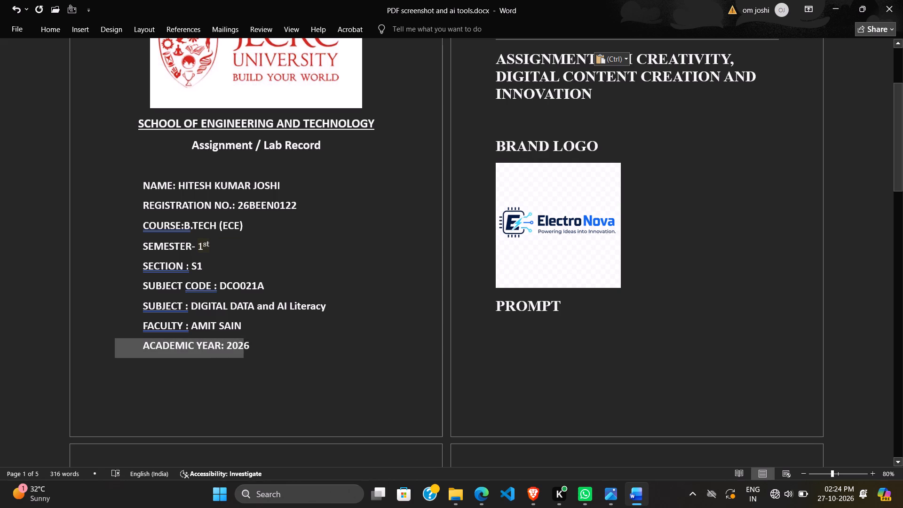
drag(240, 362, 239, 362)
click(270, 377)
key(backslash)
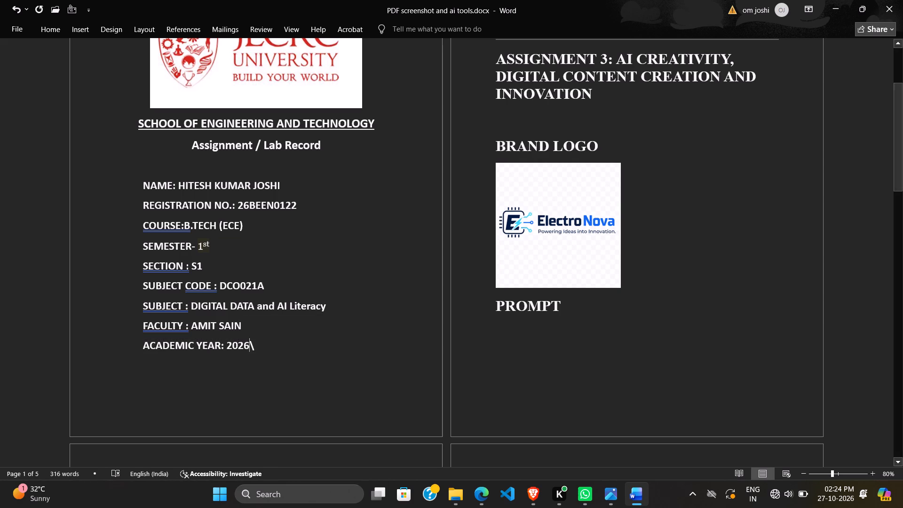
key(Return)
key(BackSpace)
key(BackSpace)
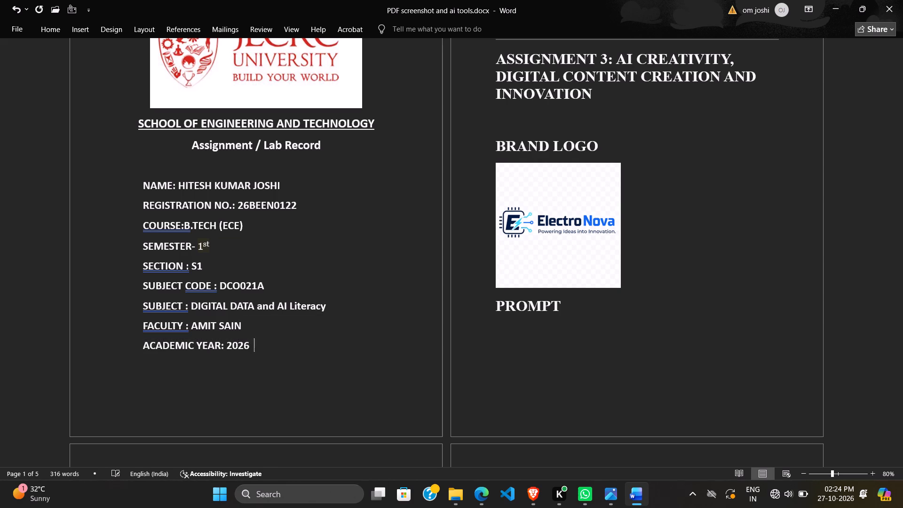
Replace the cover page's "Assignment / Lab Record" line with the copied Assignment 3 heading, keeping the heading's source formatting.
scroll(304, 229, up, 2)
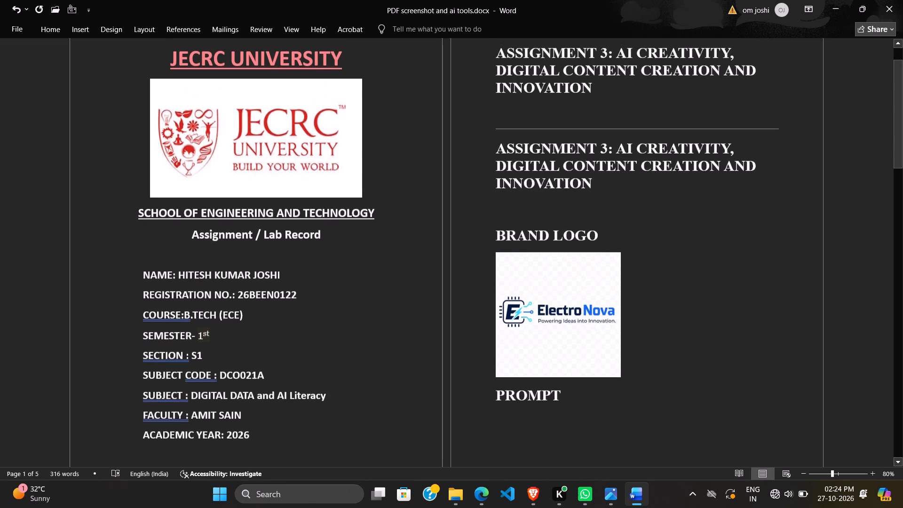
click(341, 236)
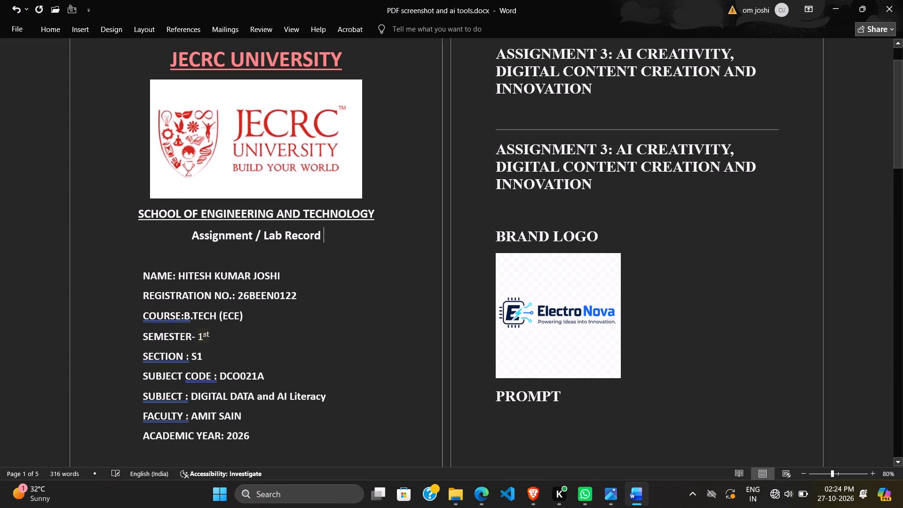
drag(341, 236, 193, 233)
key(BackSpace)
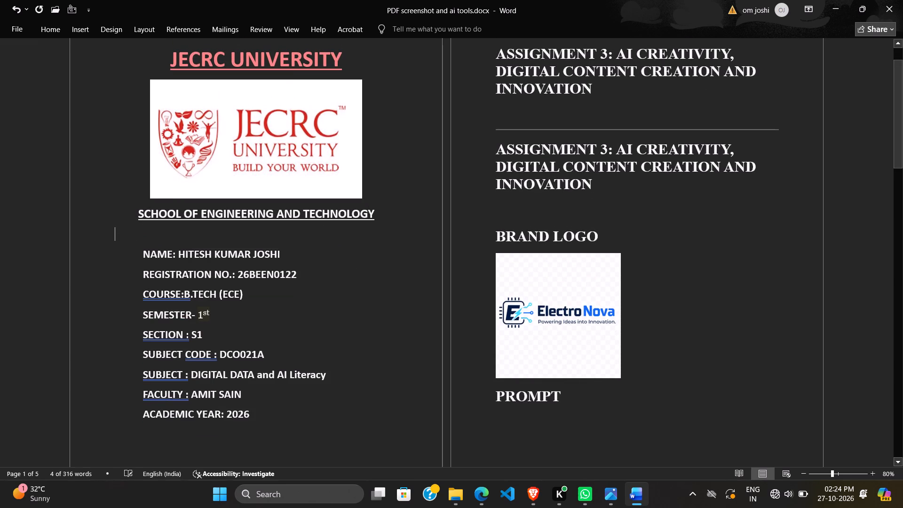
right_click(193, 233)
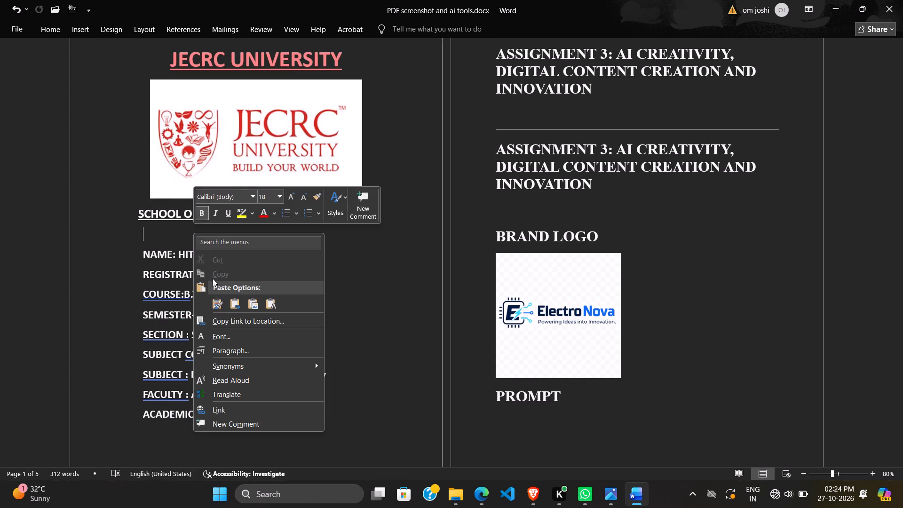
click(214, 311)
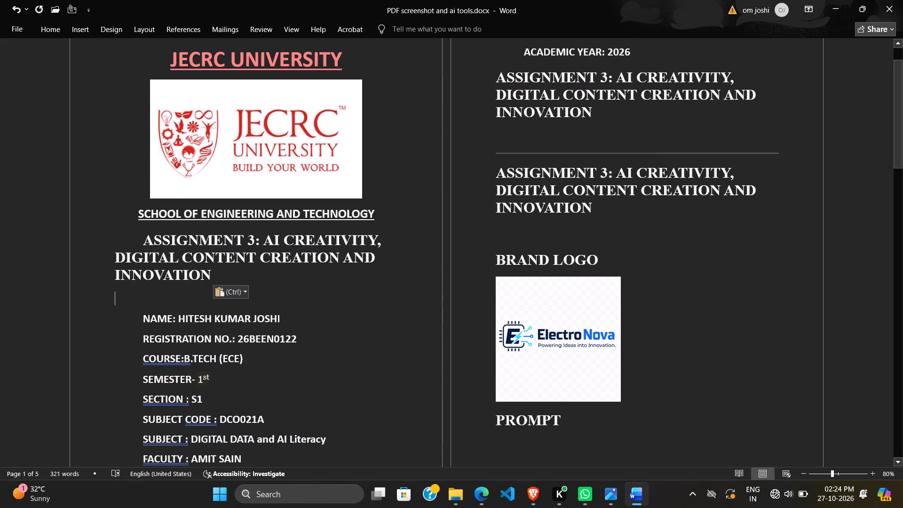
click(381, 366)
Examine the cover page and following pages to check how the pasted headings affect the layout.
scroll(367, 348, down, 1)
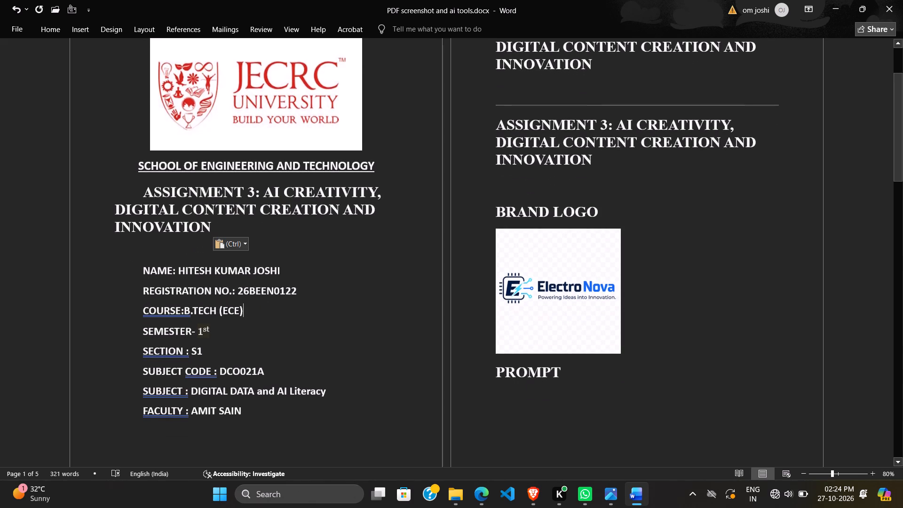
scroll(367, 348, down, 1)
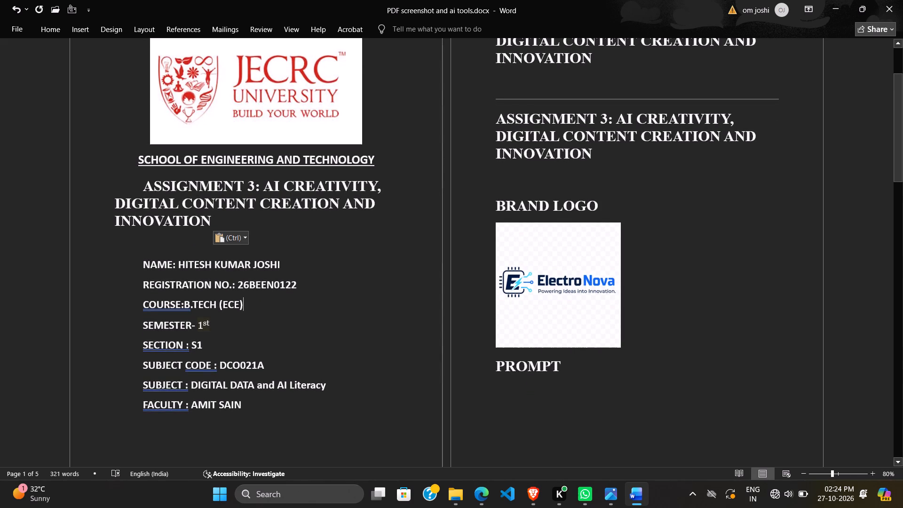
scroll(243, 278, up, 1)
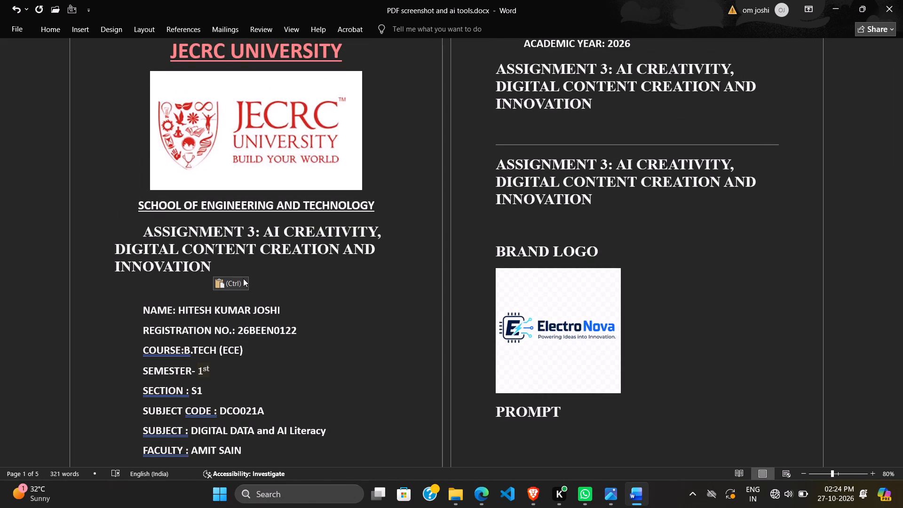
scroll(243, 278, down, 1)
ctrl+scroll(243, 278, up, 3)
ctrl+scroll(243, 278, down, 2)
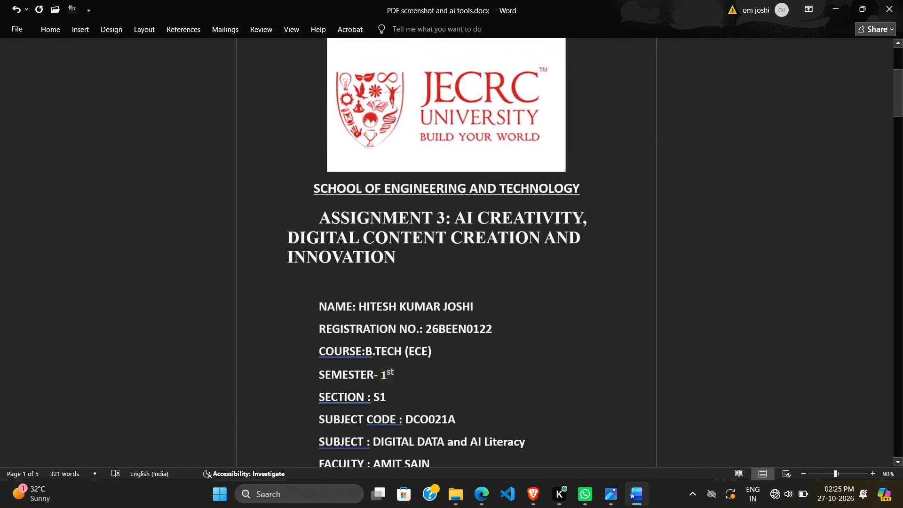
ctrl+scroll(243, 278, down, 4)
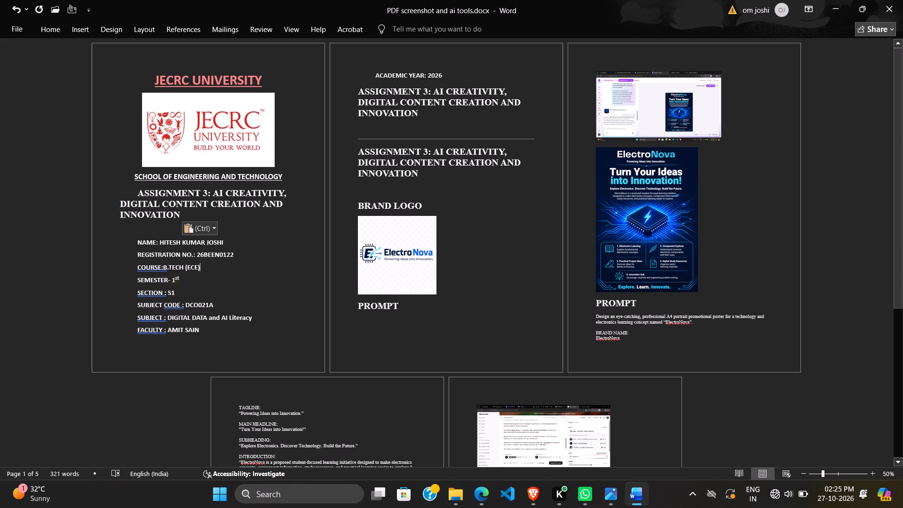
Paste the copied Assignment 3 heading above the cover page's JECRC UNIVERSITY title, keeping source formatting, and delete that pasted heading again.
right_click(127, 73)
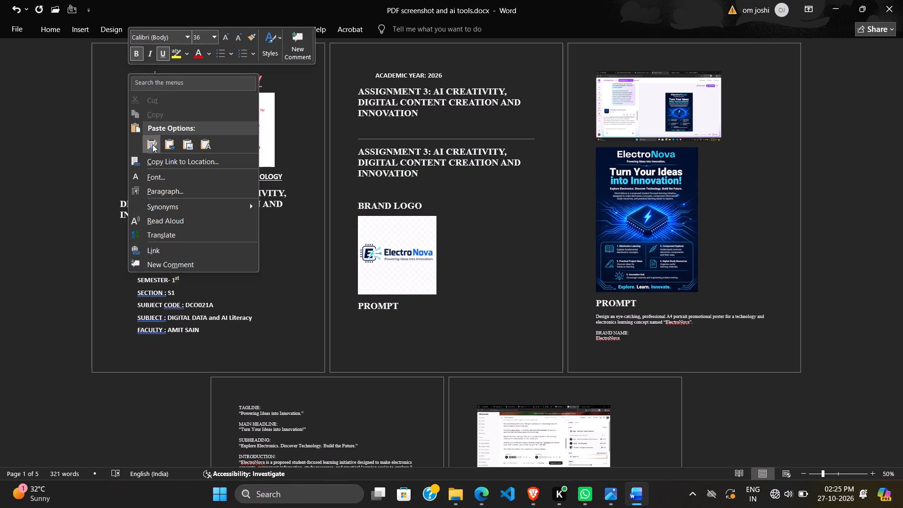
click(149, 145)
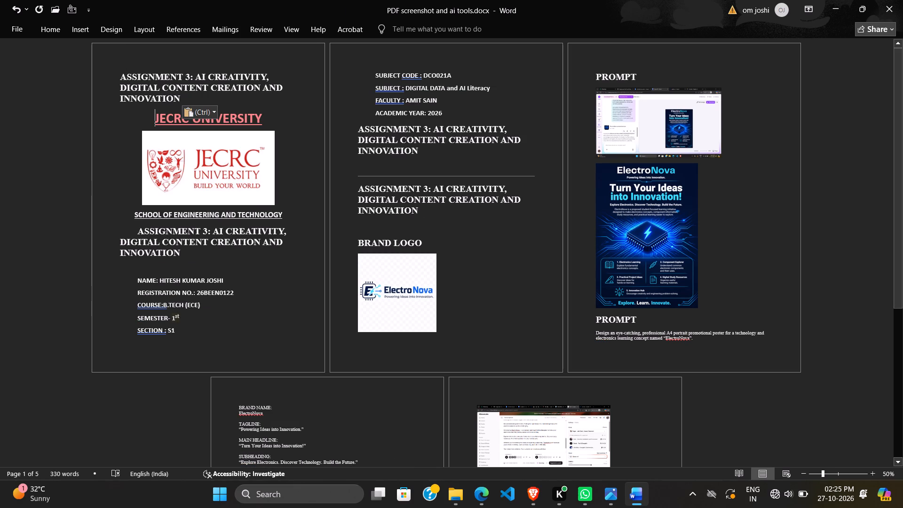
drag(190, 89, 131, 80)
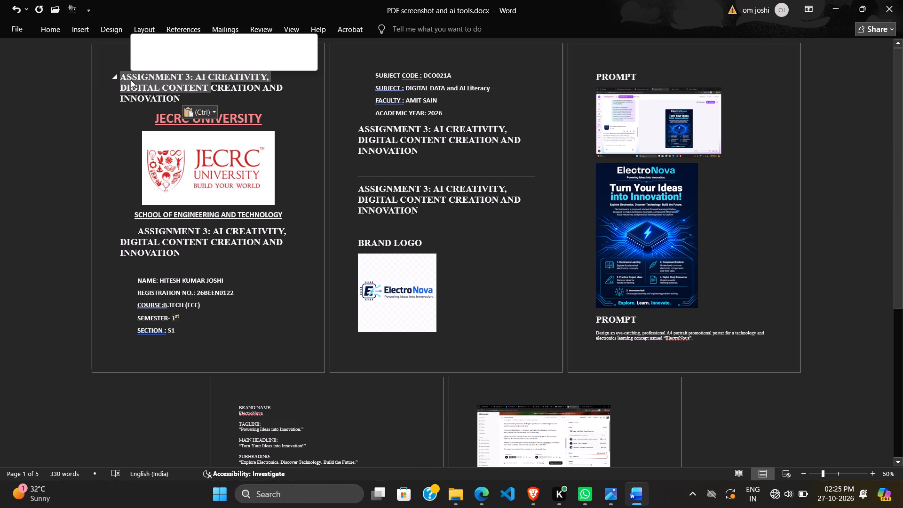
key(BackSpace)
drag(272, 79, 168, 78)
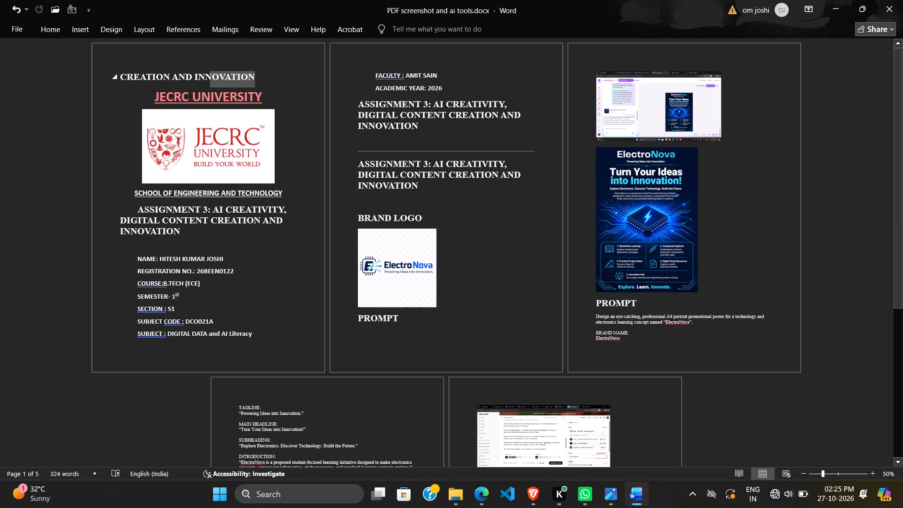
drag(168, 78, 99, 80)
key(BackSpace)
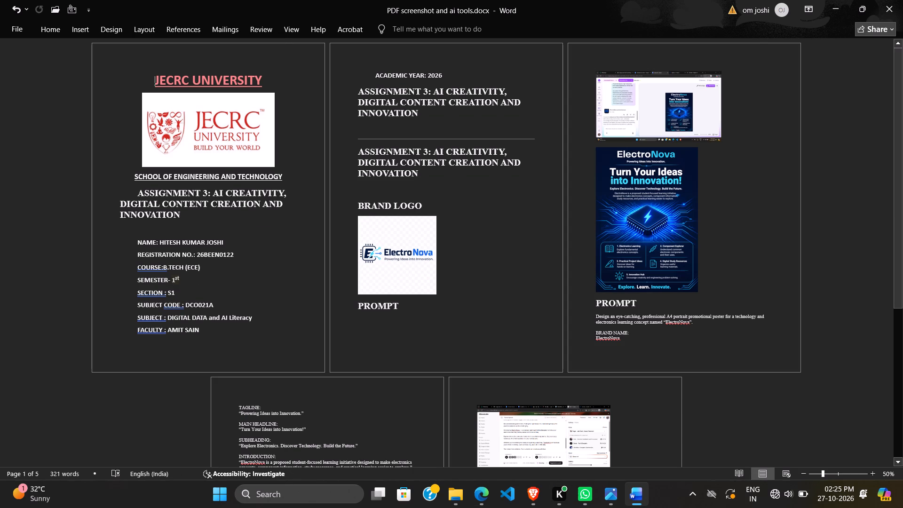
Capture a full-screen screenshot of the document with the entire cover page in view.
ctrl+scroll(198, 226, up, 3)
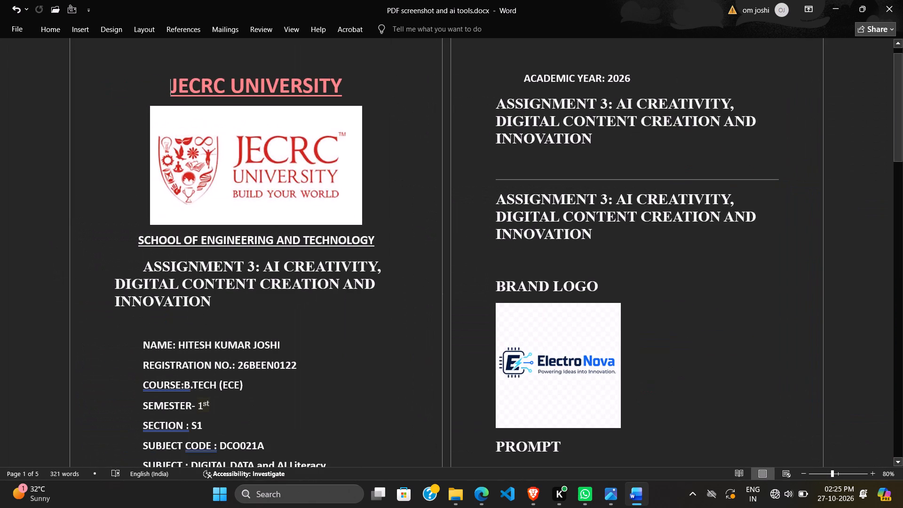
ctrl+scroll(198, 226, up, 5)
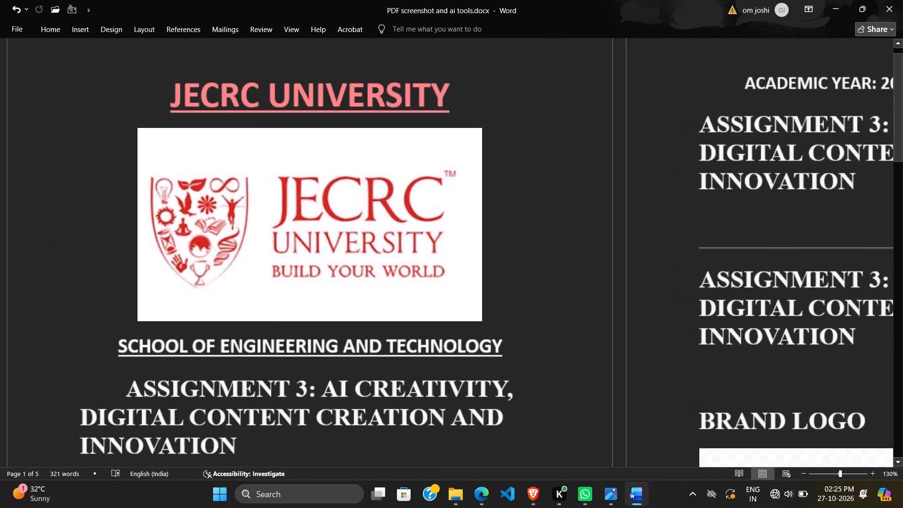
ctrl+scroll(198, 226, down, 1)
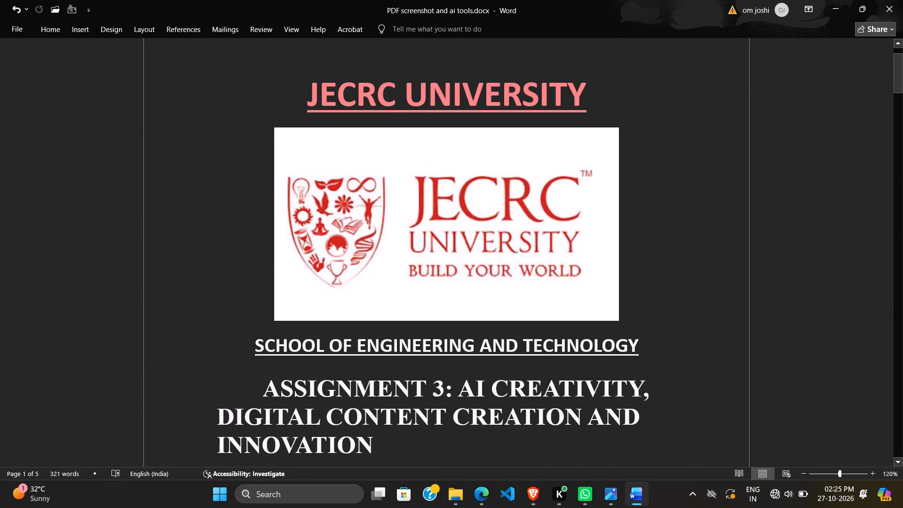
ctrl+scroll(198, 226, down, 5)
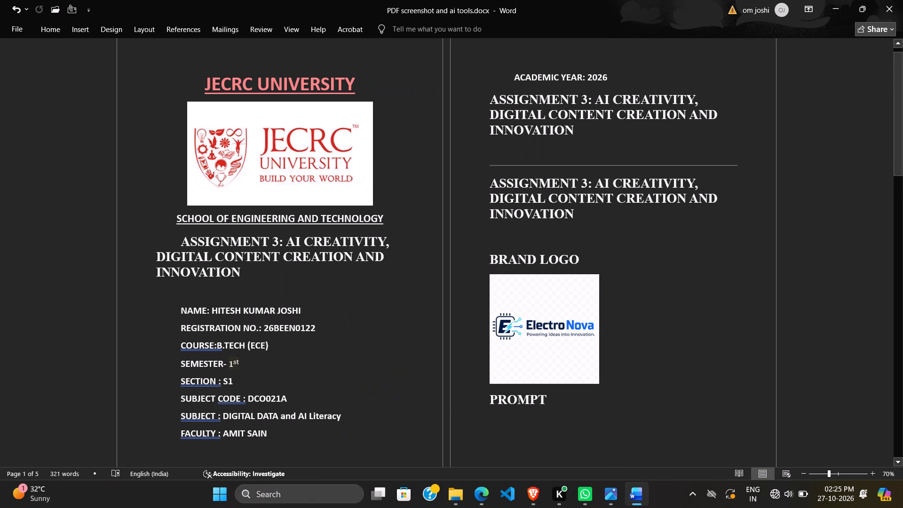
scroll(198, 226, down, 1)
ctrl+scroll(198, 226, up, 3)
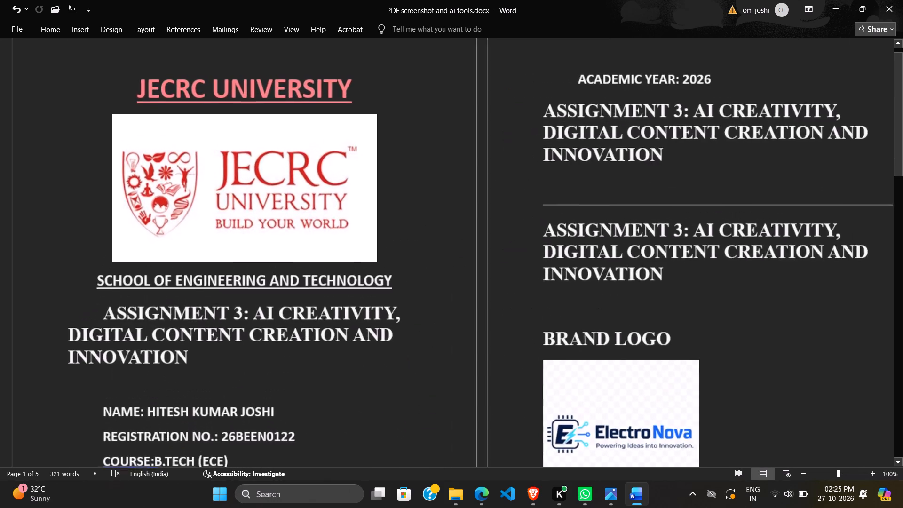
right_click(198, 226)
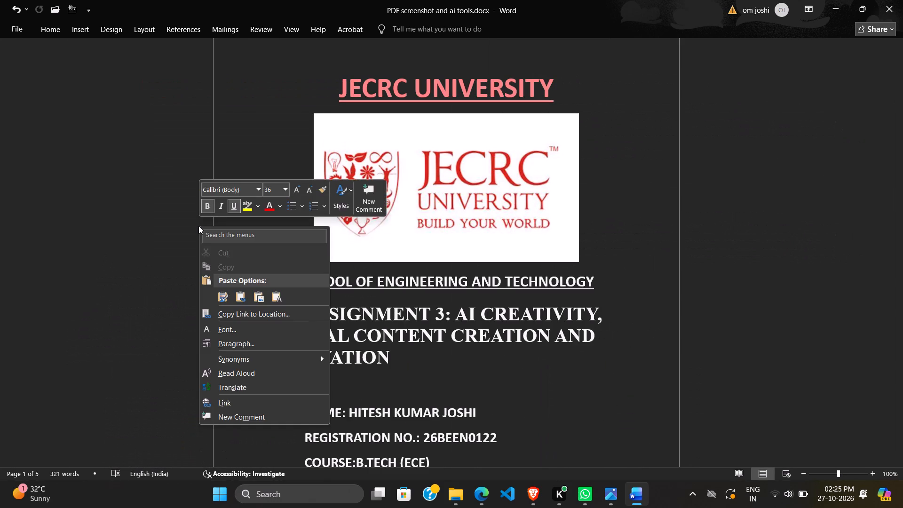
click(198, 226)
ctrl+scroll(549, 285, down, 8)
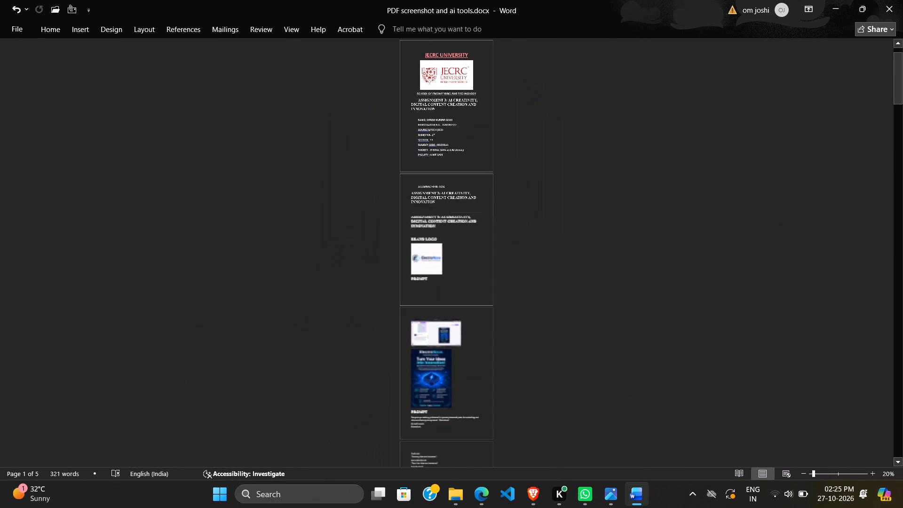
ctrl+scroll(549, 285, up, 3)
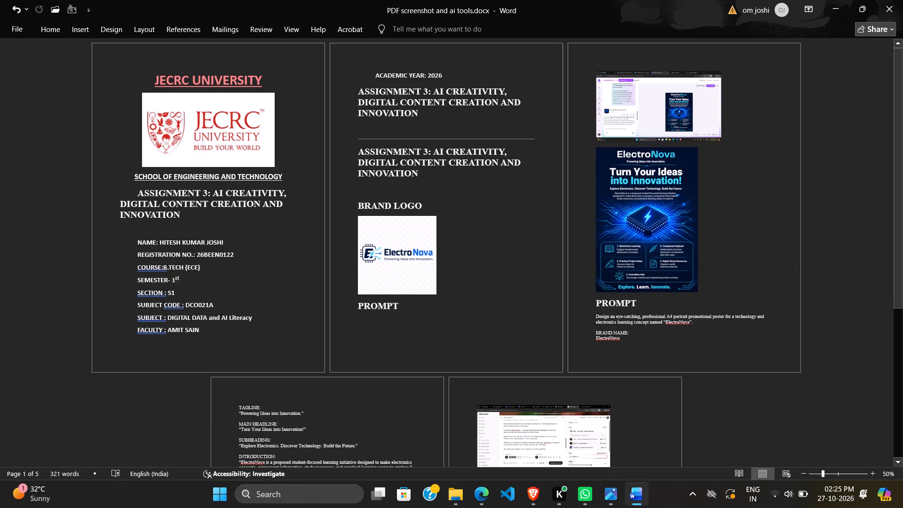
key(super+Print)
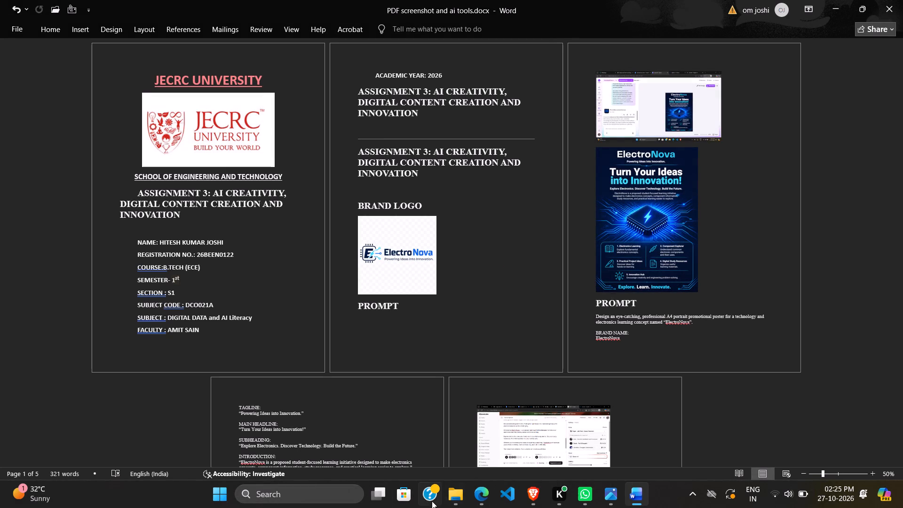
Switch to File Explorer, go to the Screenshots folder and open Screenshot (571).png in Photos.
click(453, 505)
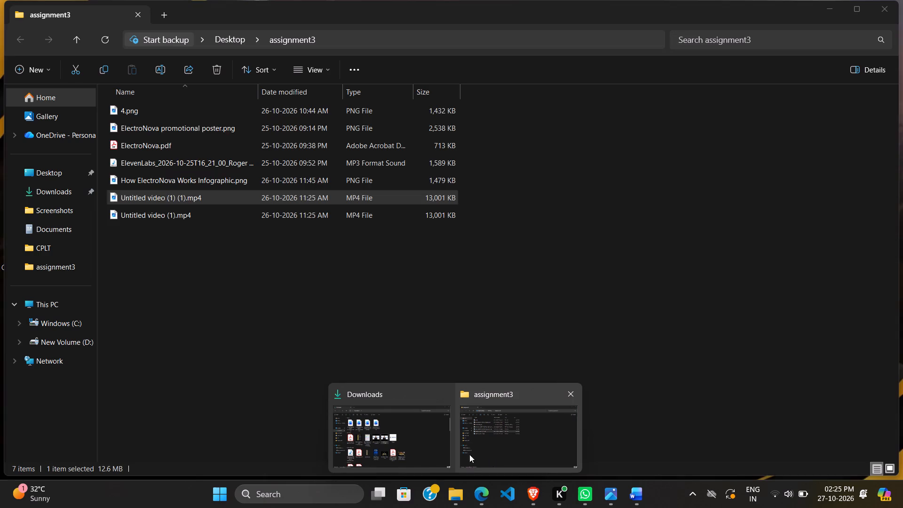
click(442, 393)
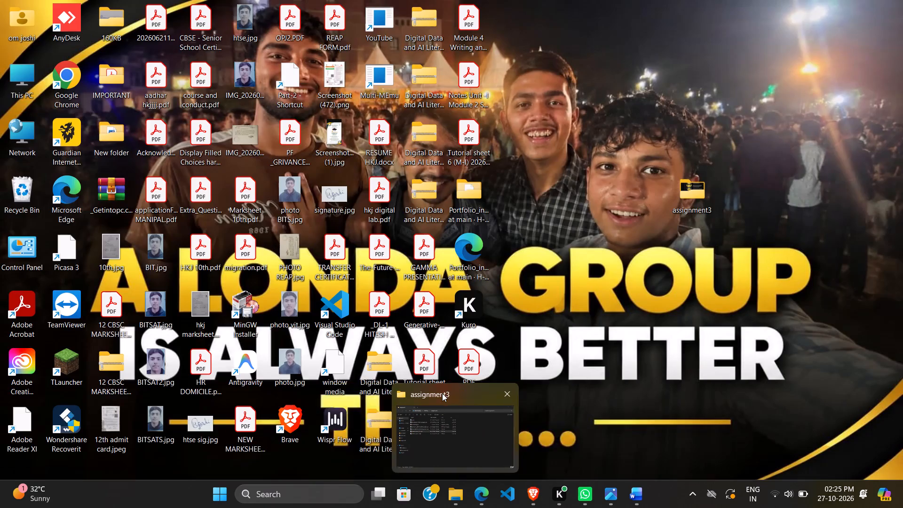
click(460, 410)
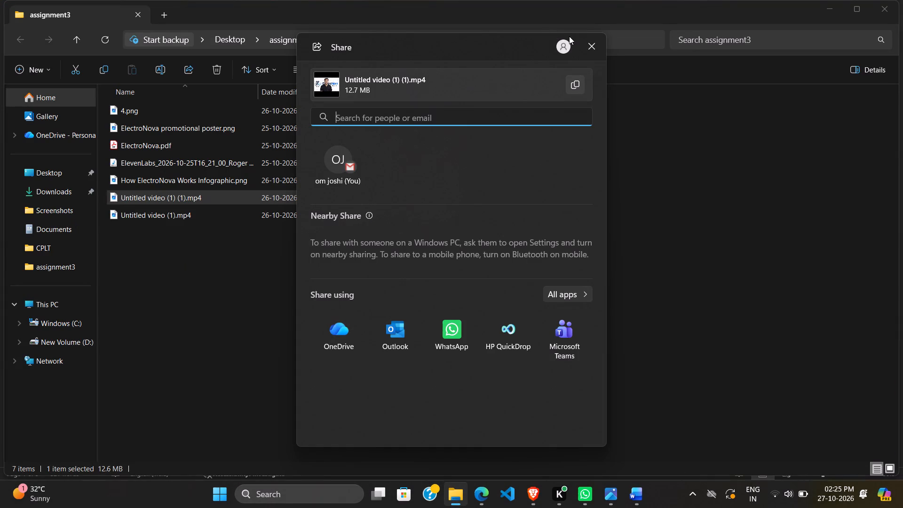
click(593, 43)
click(50, 206)
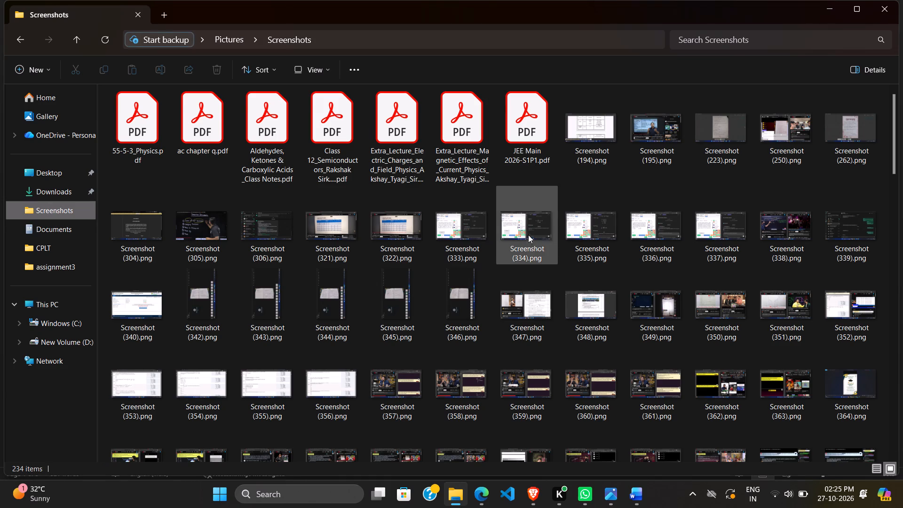
scroll(528, 236, down, 19)
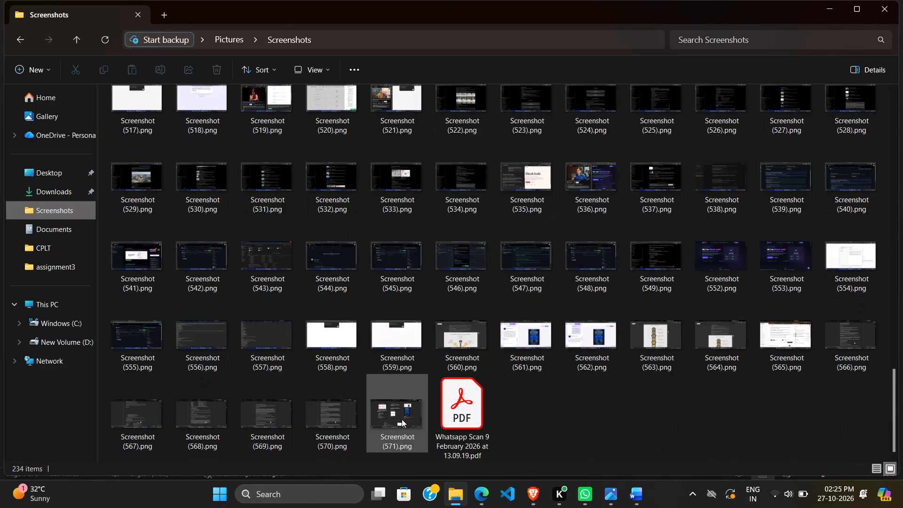
click(396, 425)
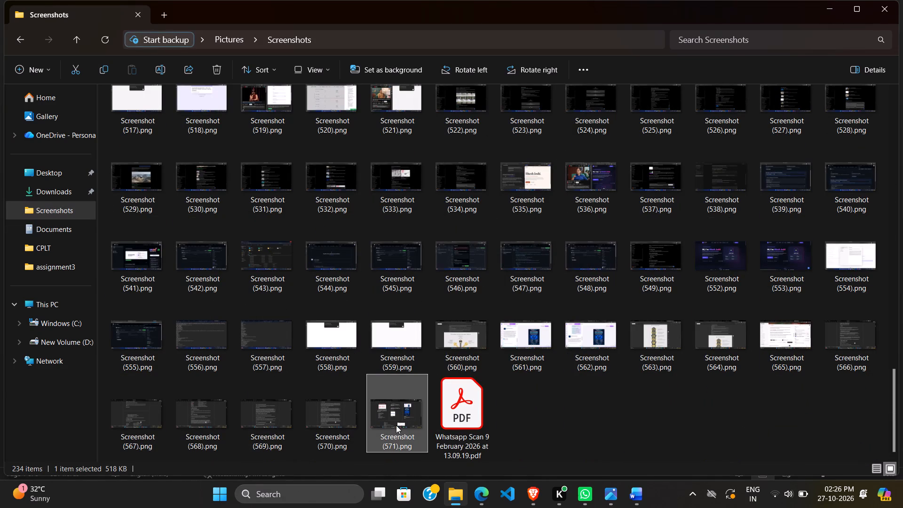
double_click(396, 425)
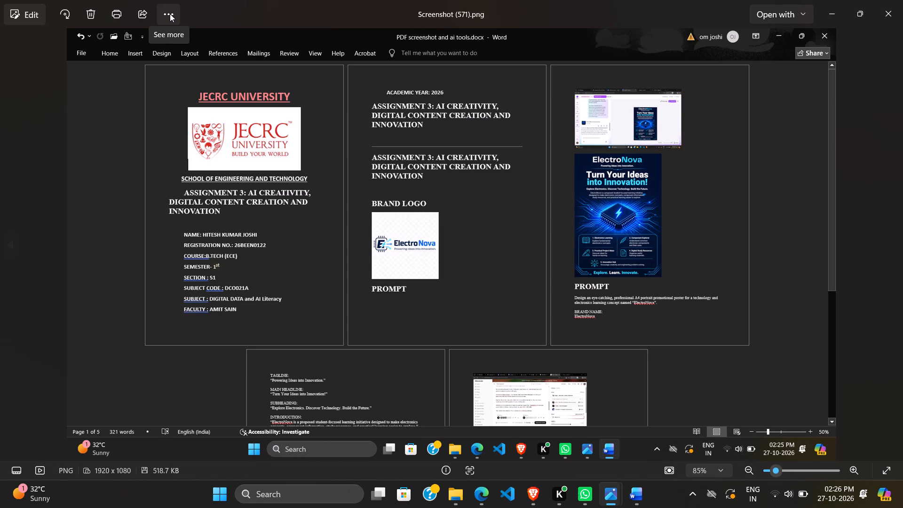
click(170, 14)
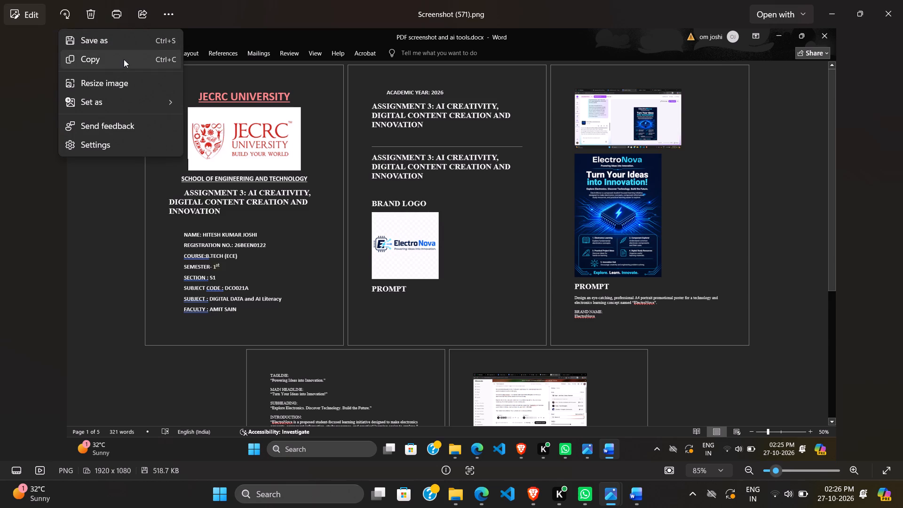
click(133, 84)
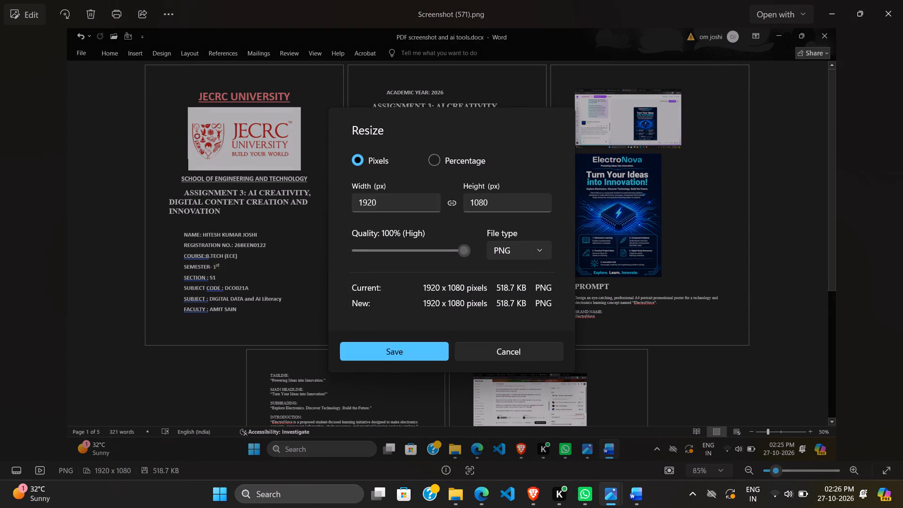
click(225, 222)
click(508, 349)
Crop Screenshot (571).png to just the cover page, about 499 x 690 pixels, excluding the ribbon and the other pages.
click(27, 7)
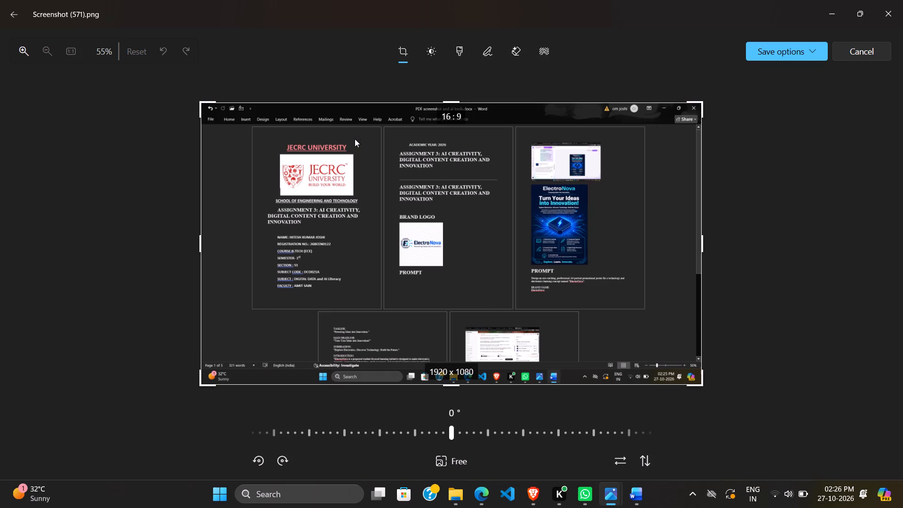
drag(695, 105, 380, 122)
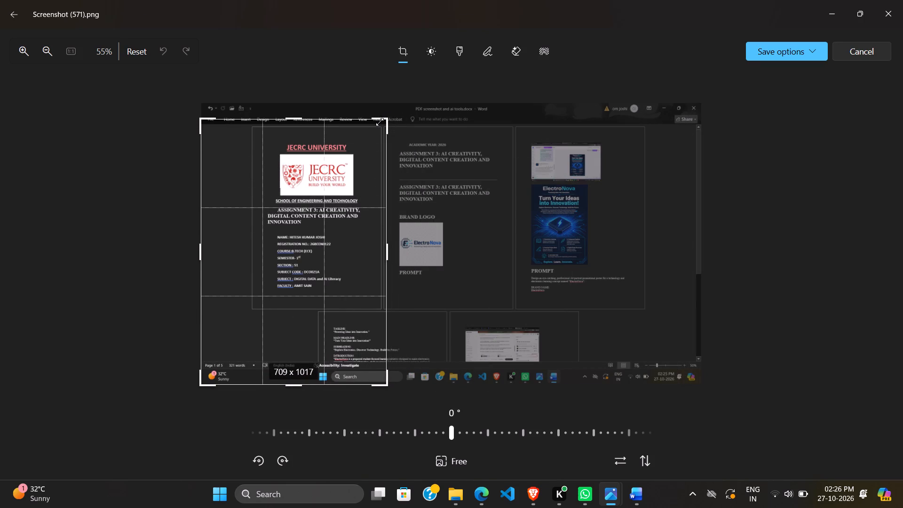
drag(380, 122, 379, 122)
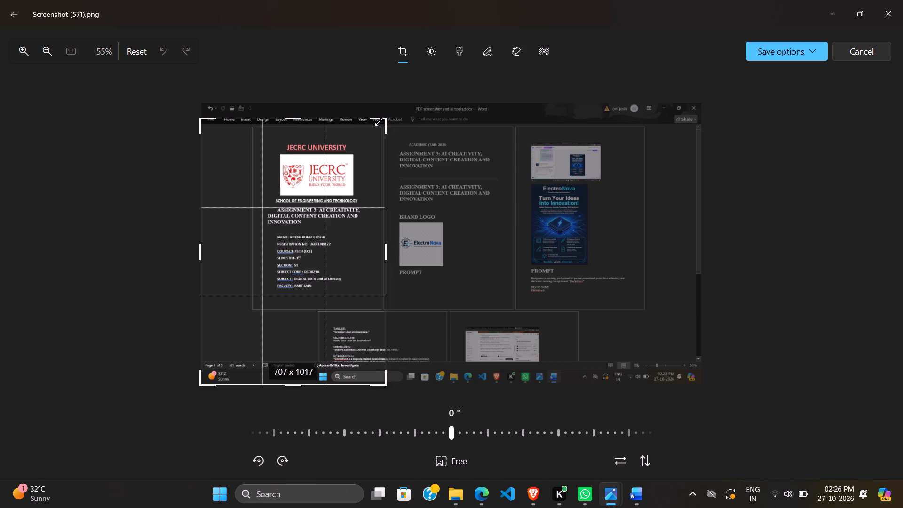
drag(379, 122, 376, 122)
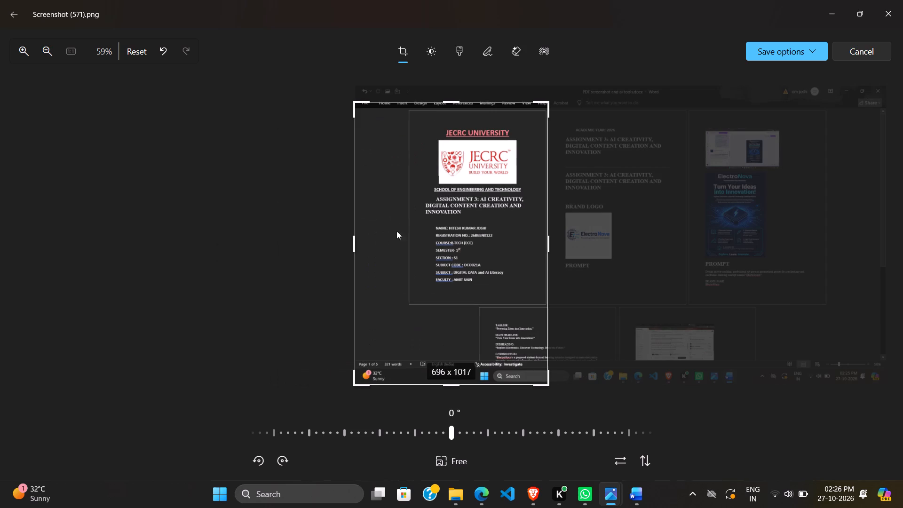
drag(349, 230, 393, 244)
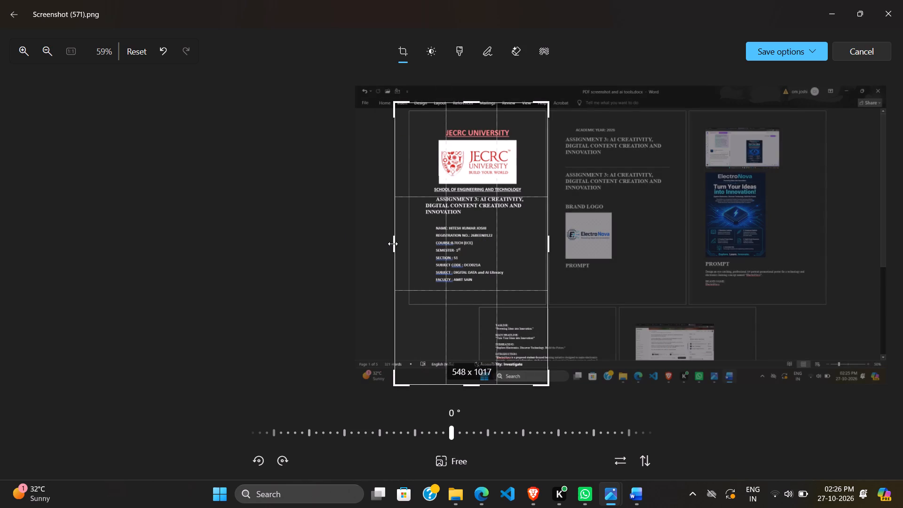
drag(393, 244, 404, 245)
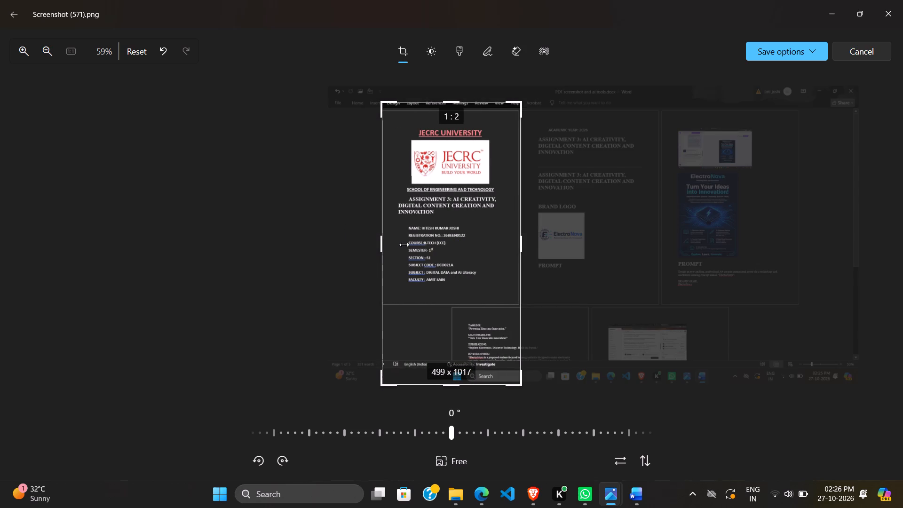
click(449, 391)
drag(453, 386, 443, 301)
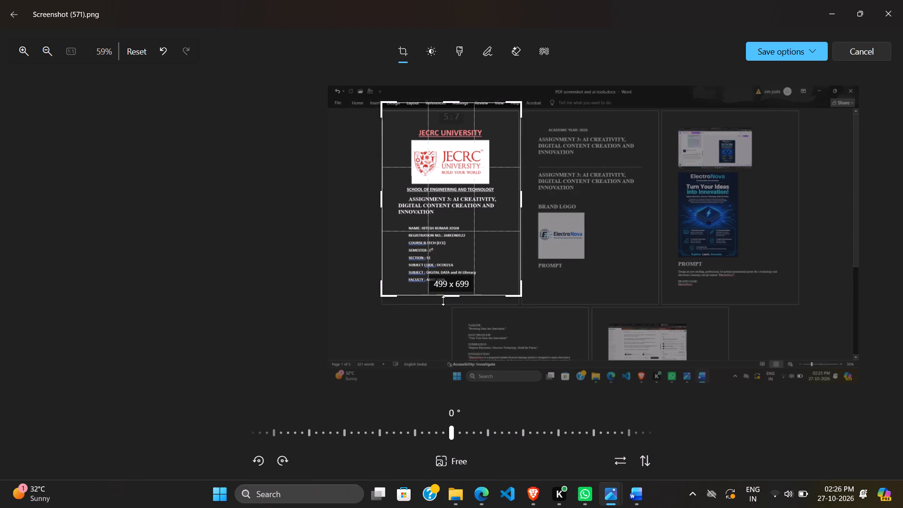
drag(443, 301, 443, 303)
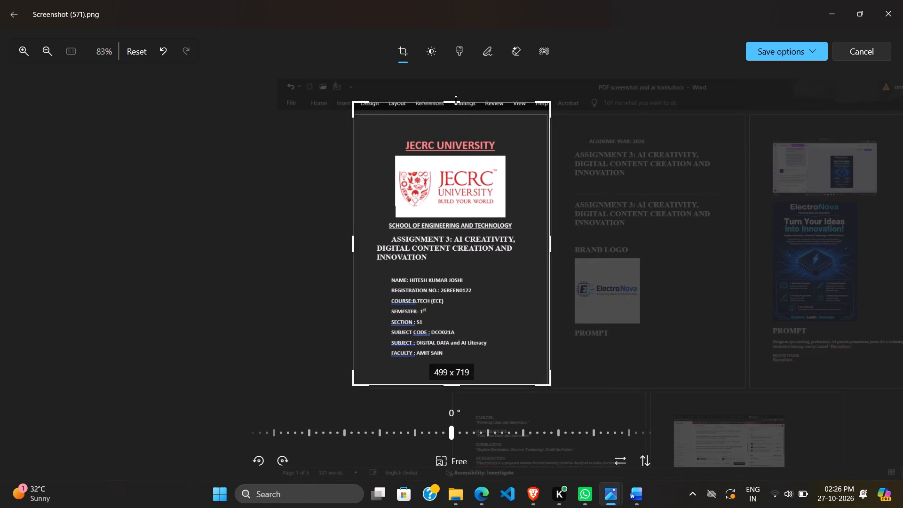
drag(456, 100, 456, 111)
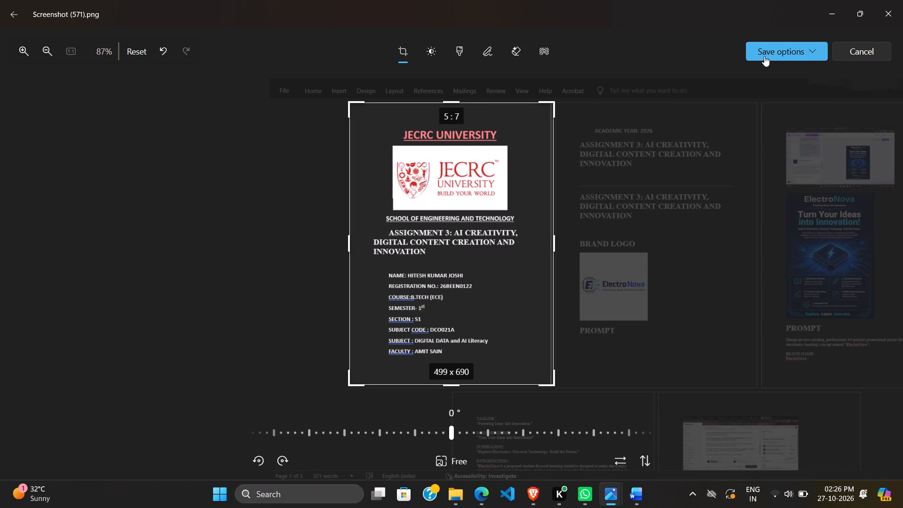
Save the cropped cover page over the original Screenshot (571).png.
click(764, 56)
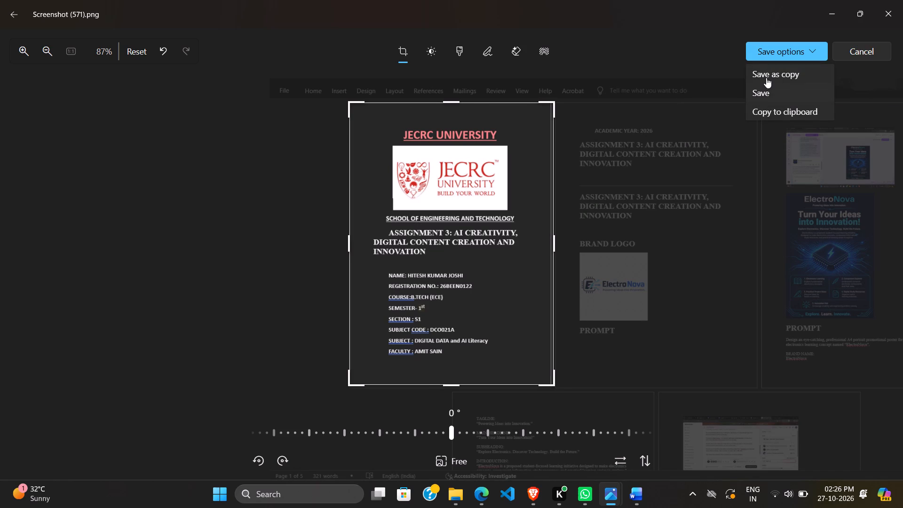
click(763, 88)
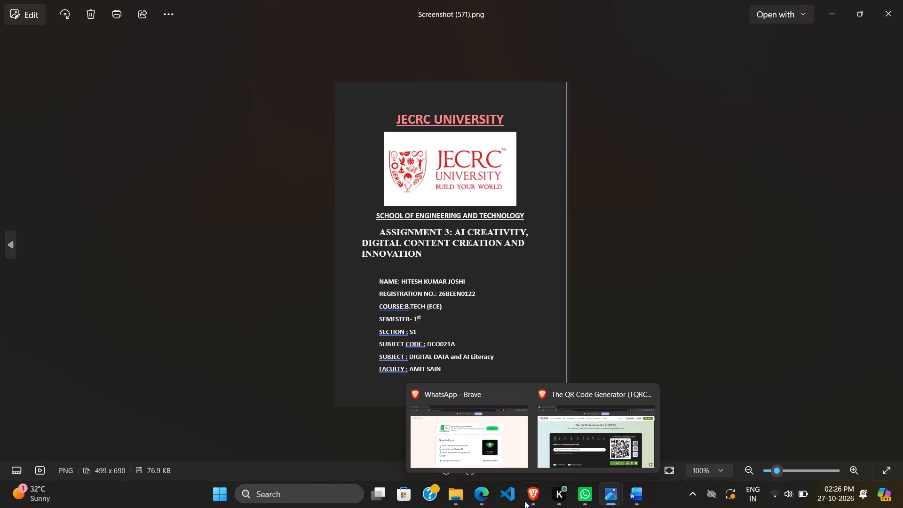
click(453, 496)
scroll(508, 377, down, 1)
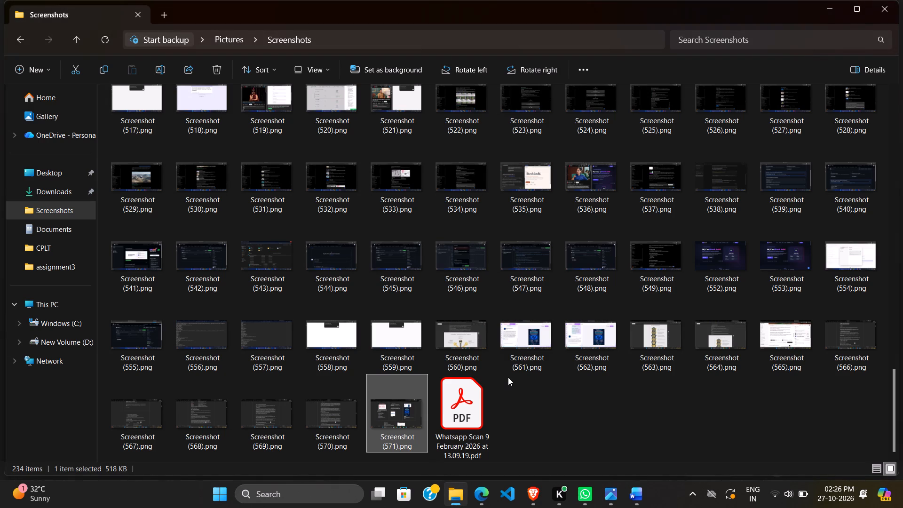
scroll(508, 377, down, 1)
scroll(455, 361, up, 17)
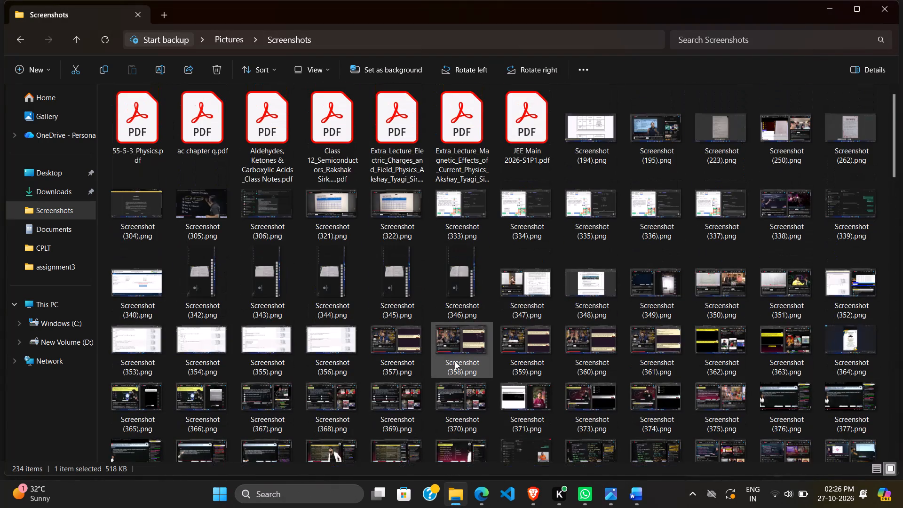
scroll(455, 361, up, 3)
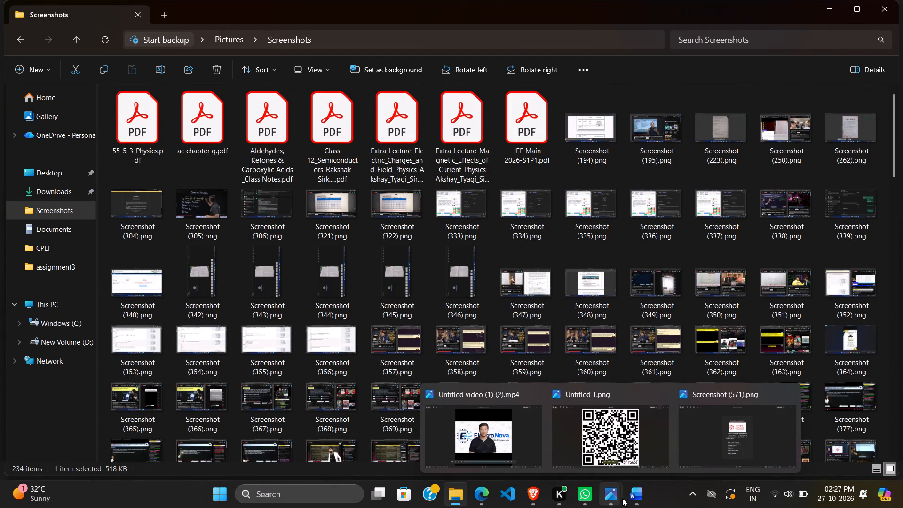
Close the Word document PDF screenshot and ai tools.docx without saving its changes.
click(684, 397)
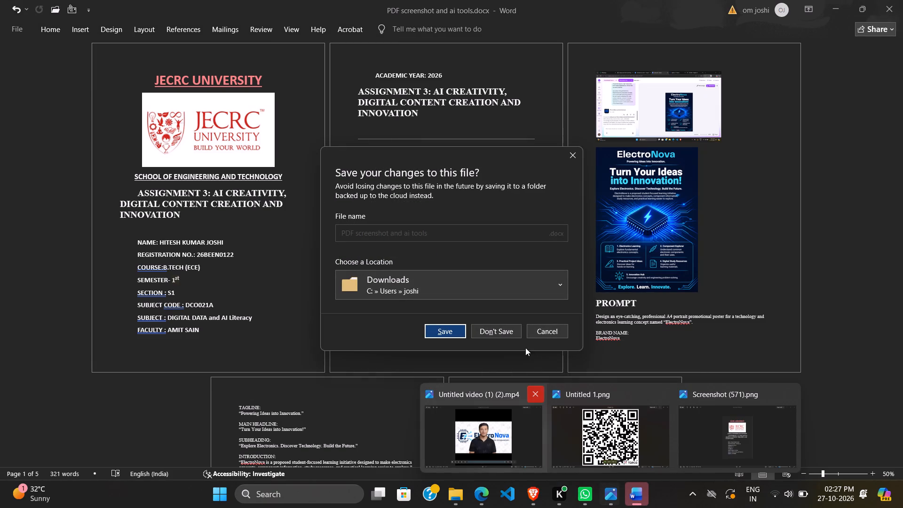
click(499, 327)
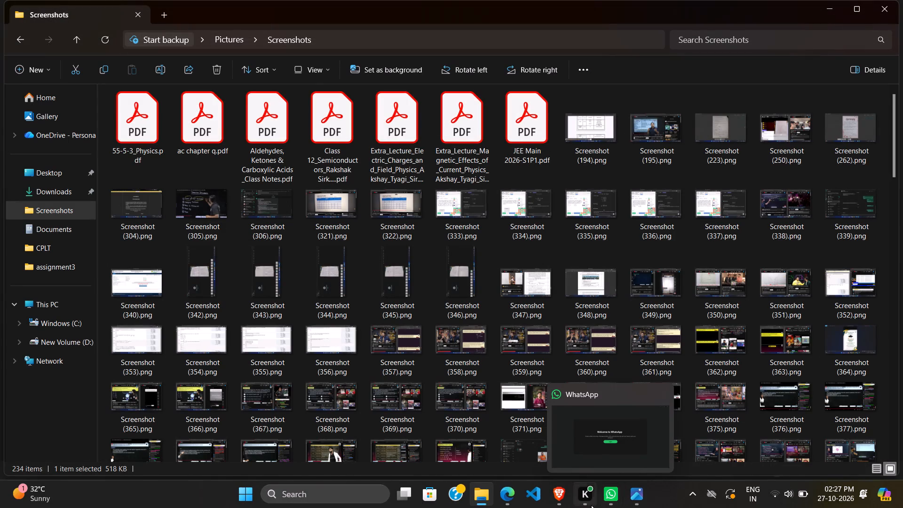
Return to Screenshot (571).png in Photos, start saving it as a PNG copy in Downloads, and clear the suggested file name.
click(747, 434)
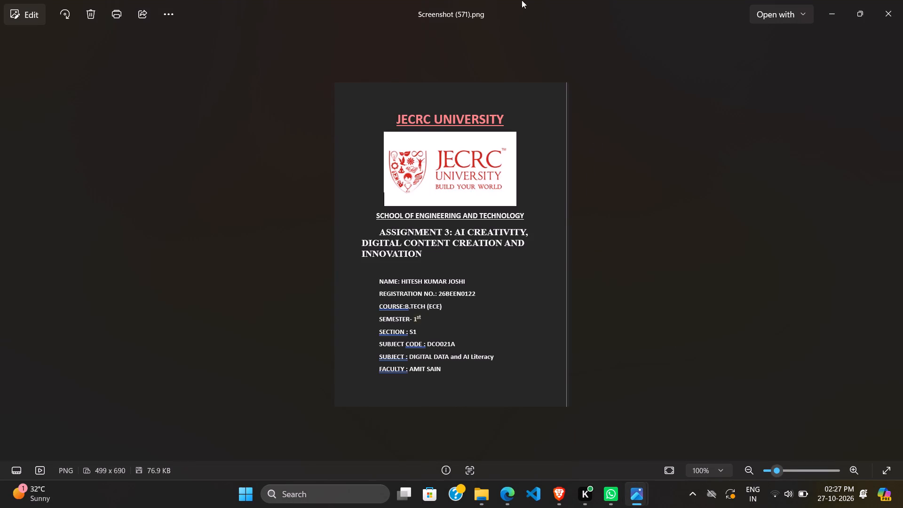
click(162, 14)
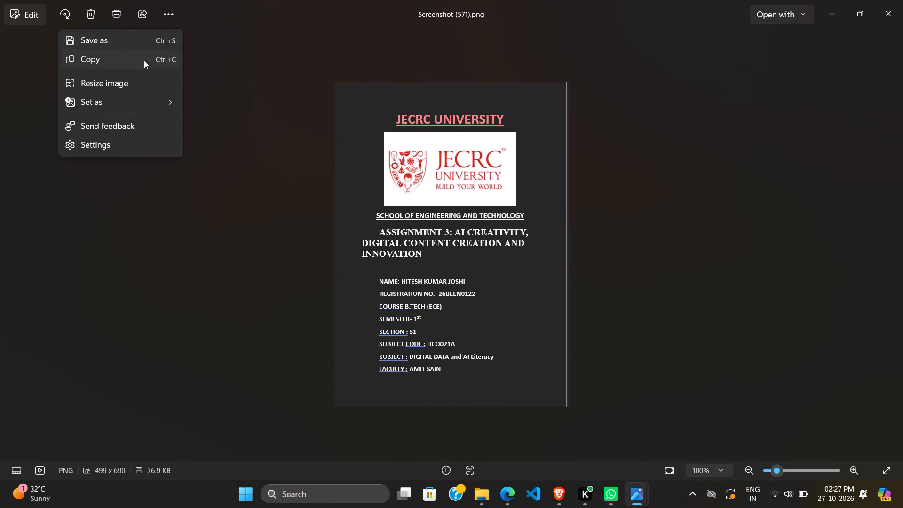
click(144, 43)
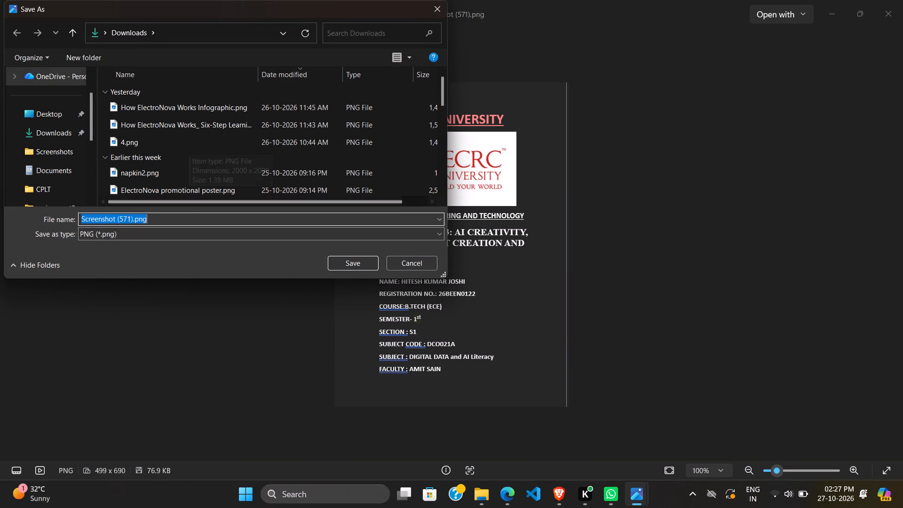
drag(171, 219, 49, 216)
key(BackSpace)
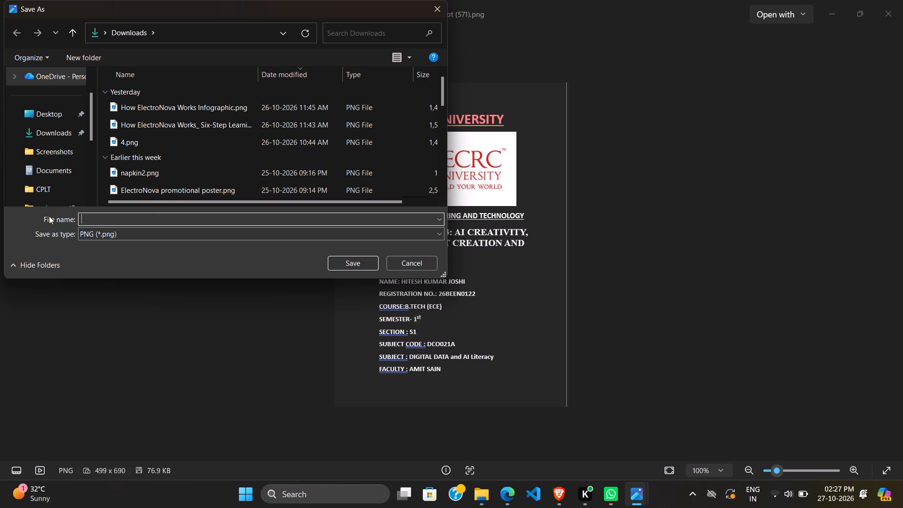
Name the cover page copy "front page" and save it as a PNG in Downloads.
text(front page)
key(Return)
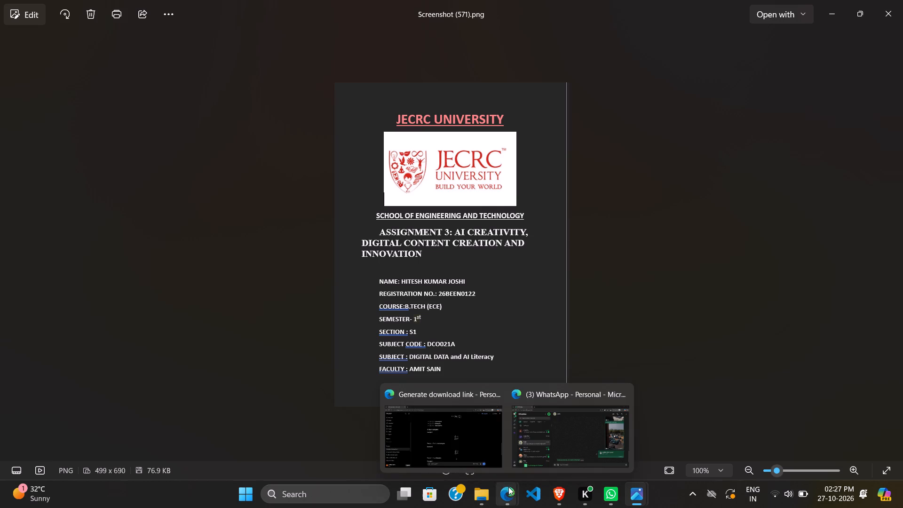
Switch to the Microsoft Edge window showing ChatGPT, open a new tab and start entering an address beginning with "g".
click(469, 433)
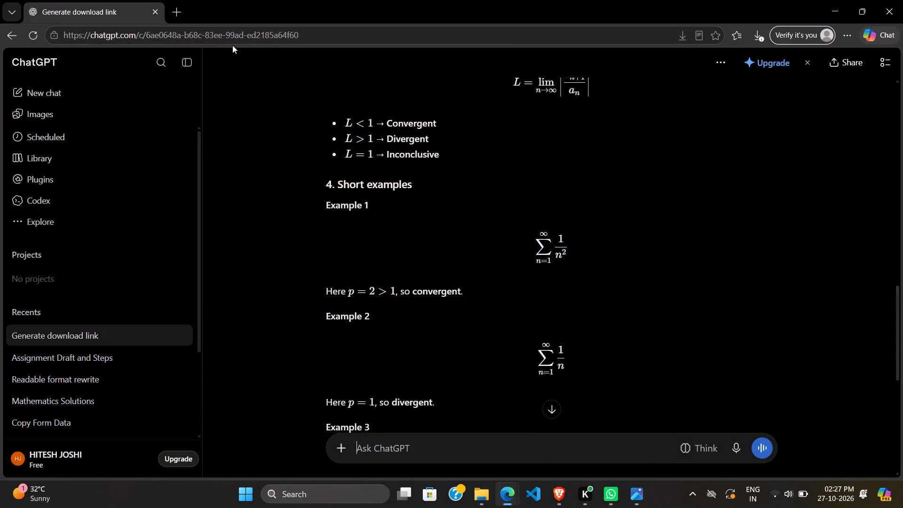
click(174, 6)
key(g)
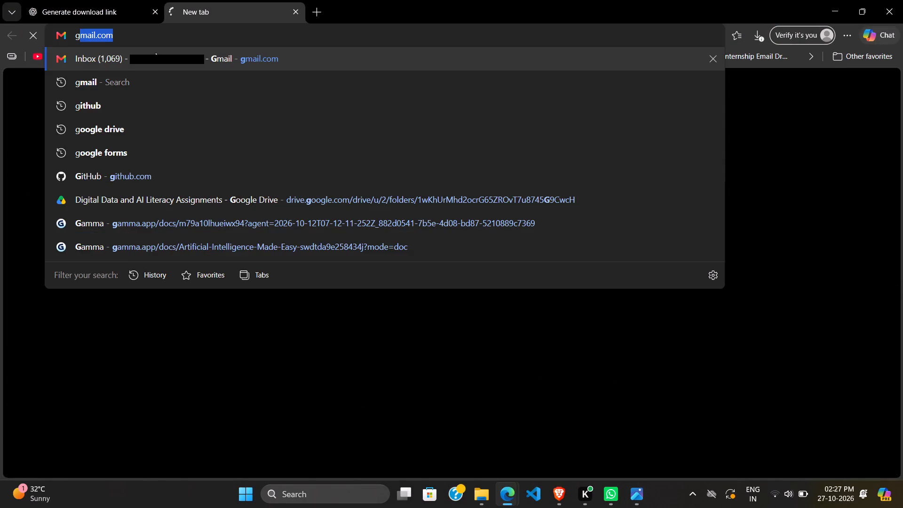
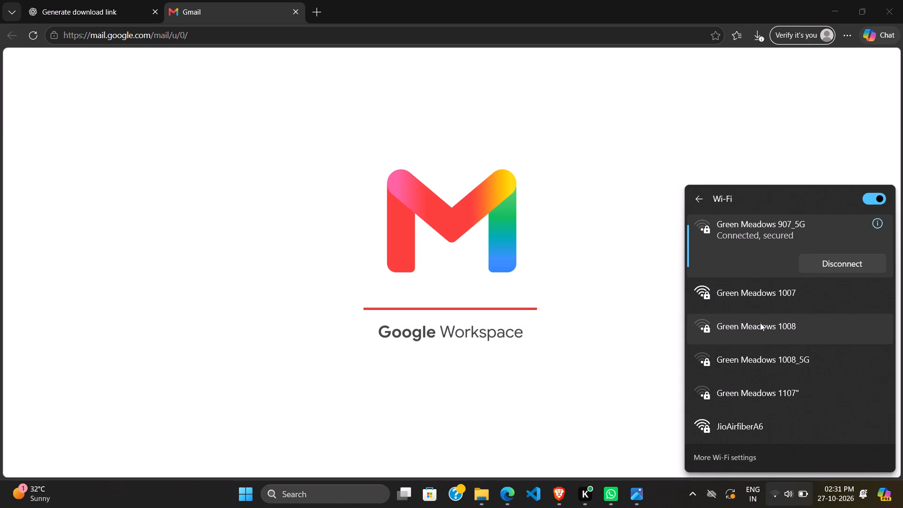
Refresh the available Wi-Fi networks and connect to the CMF by Nothing Phone 2 Pro network.
click(703, 197)
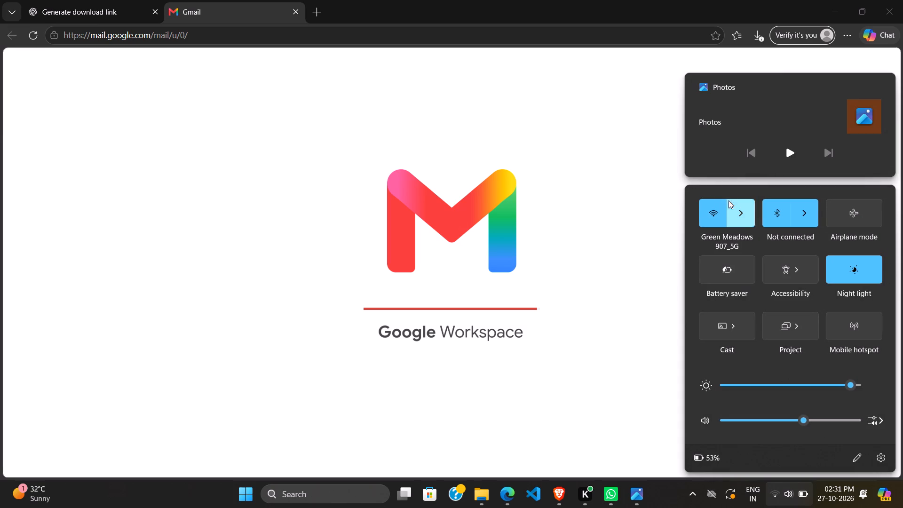
click(731, 206)
scroll(743, 252, up, 3)
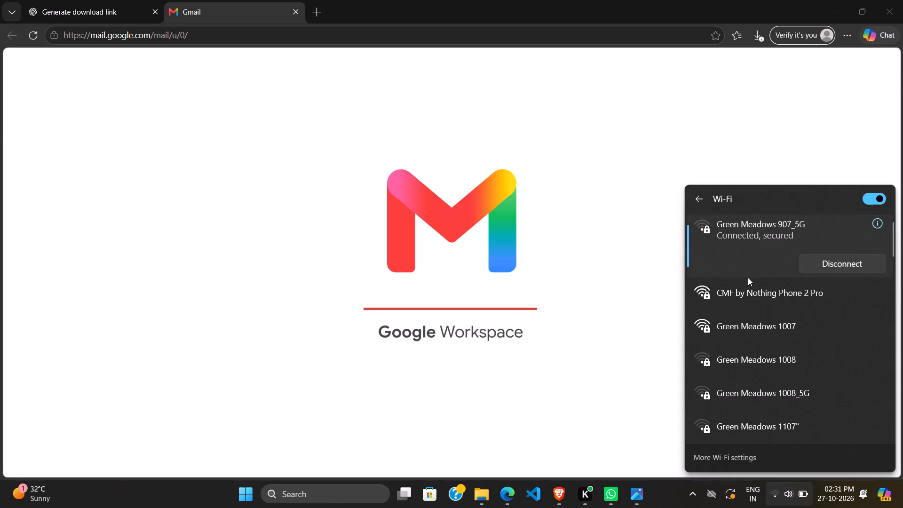
click(749, 291)
click(813, 312)
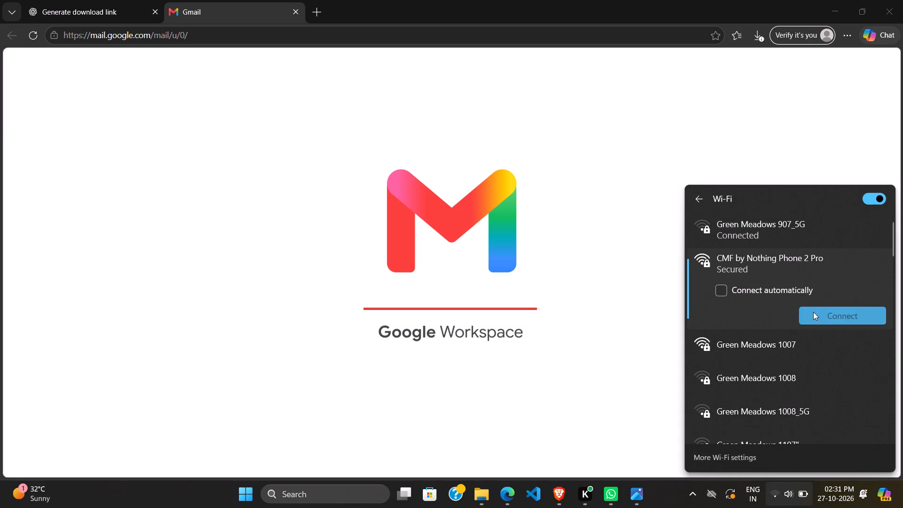
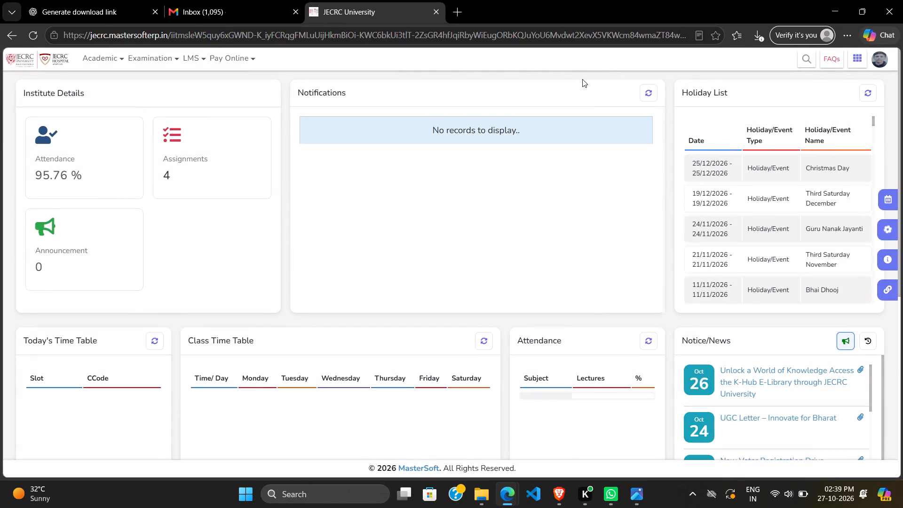
scroll(795, 232, down, 3)
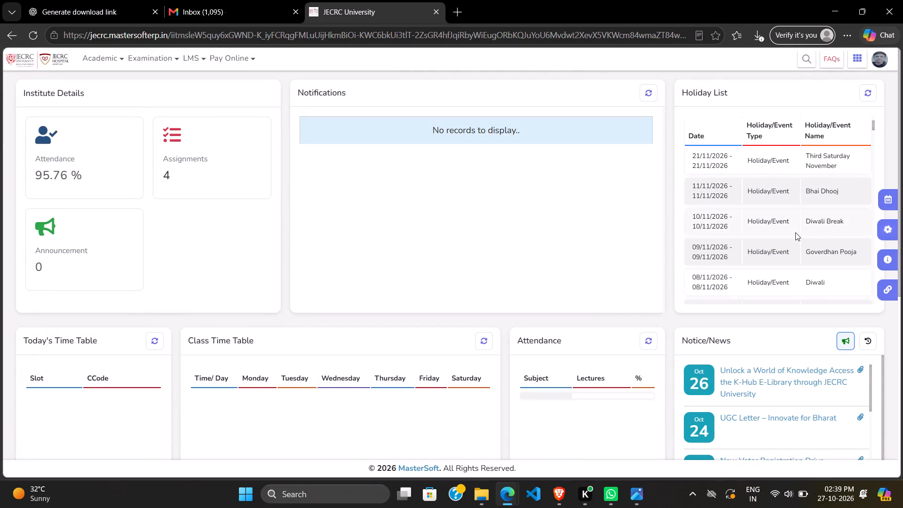
scroll(795, 232, down, 4)
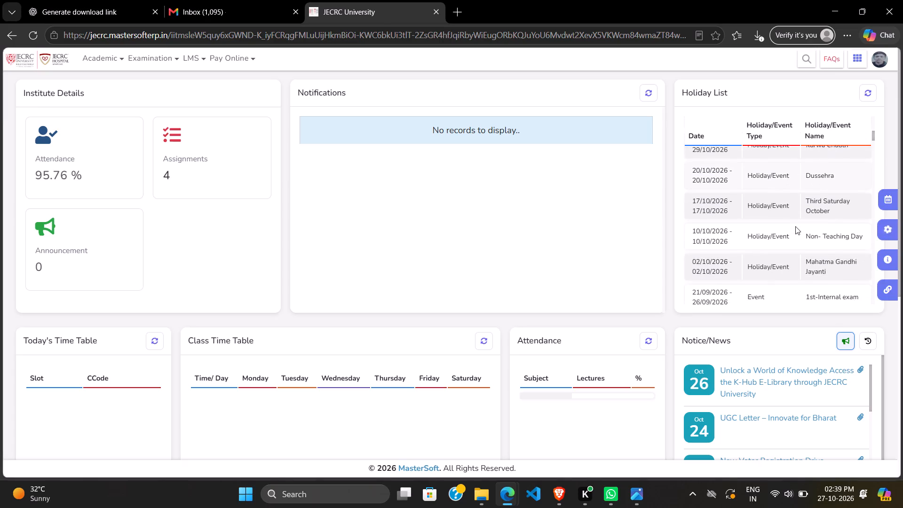
scroll(795, 226, down, 3)
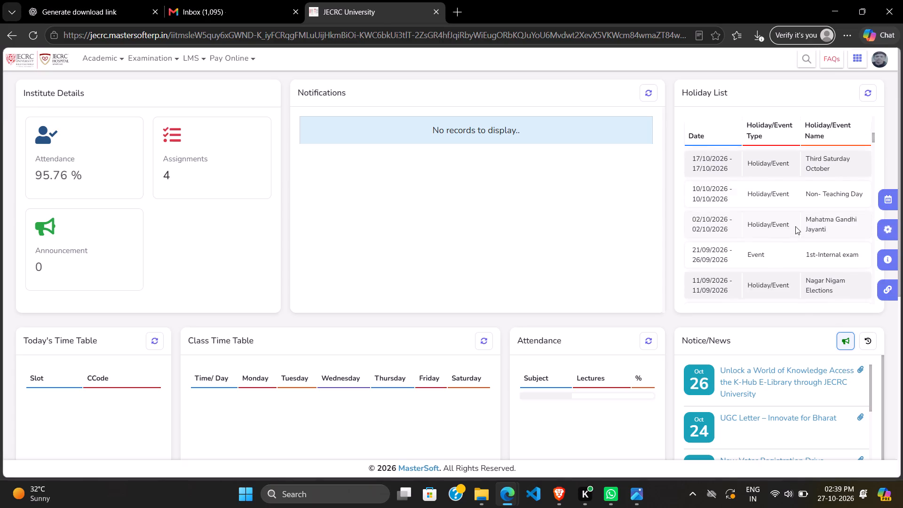
scroll(795, 226, down, 2)
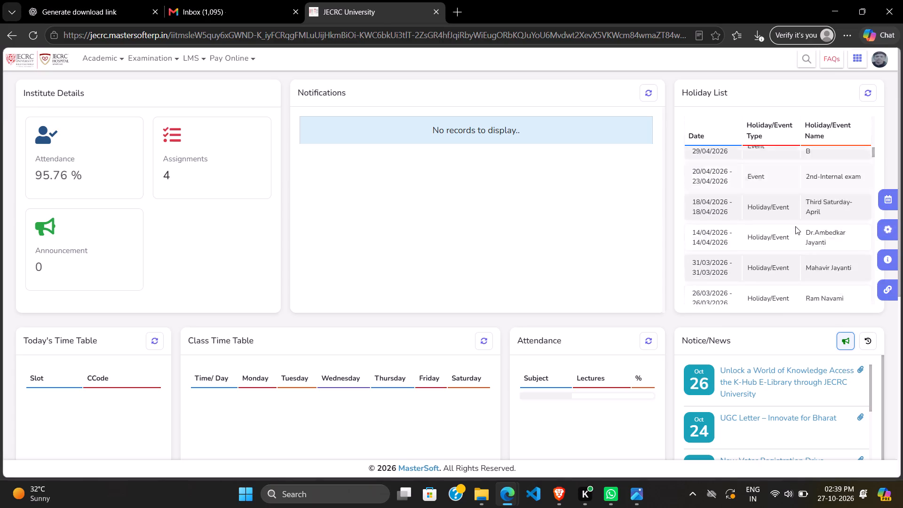
scroll(795, 226, down, 2)
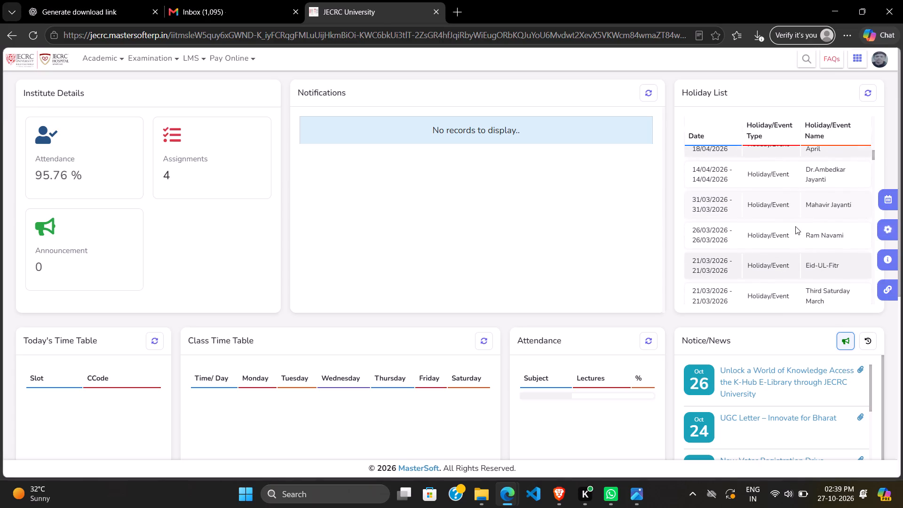
scroll(795, 226, down, 1)
scroll(795, 226, up, 3)
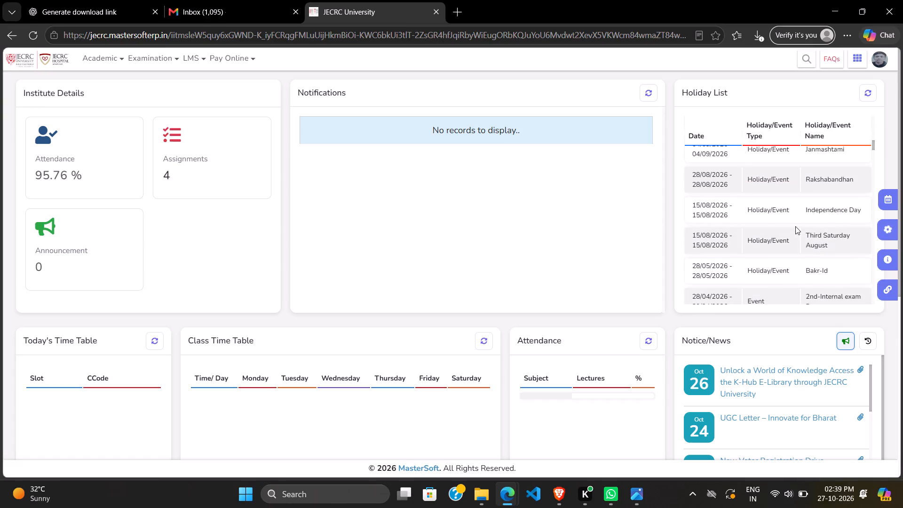
scroll(795, 226, up, 3)
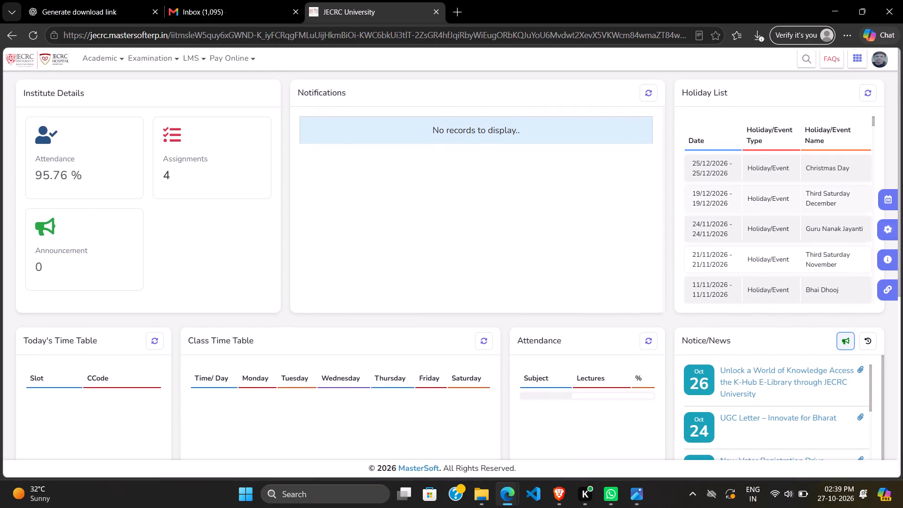
scroll(779, 198, up, 6)
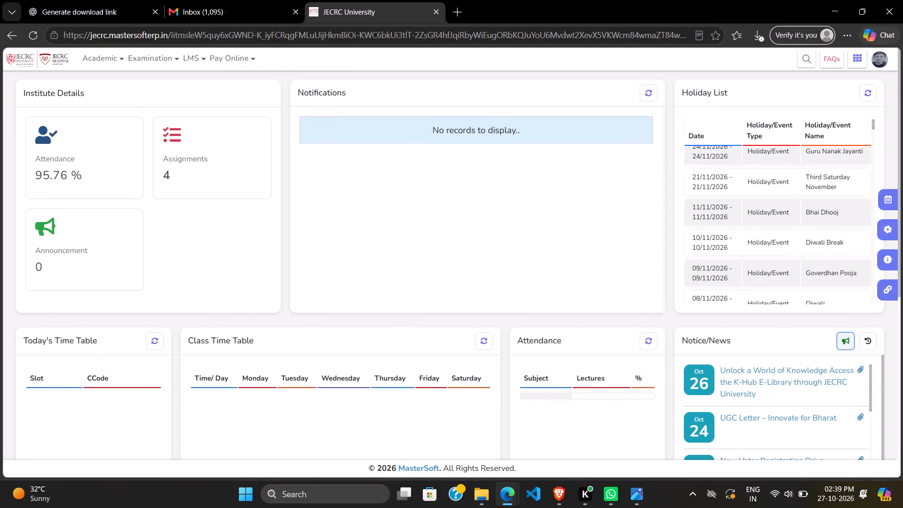
scroll(779, 198, up, 1)
Open the dashboard's assignment list and follow the Unit-4 entry to the Mathematics-I assignments.
click(218, 175)
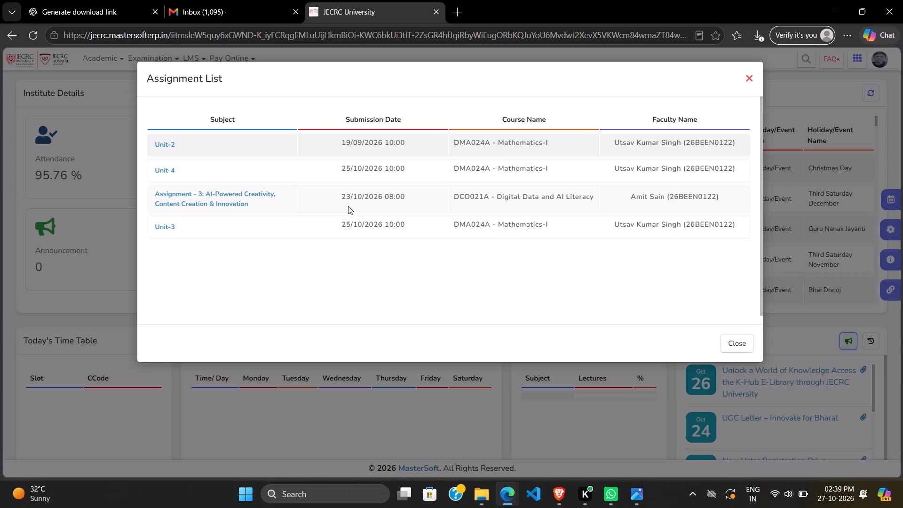
key(0)
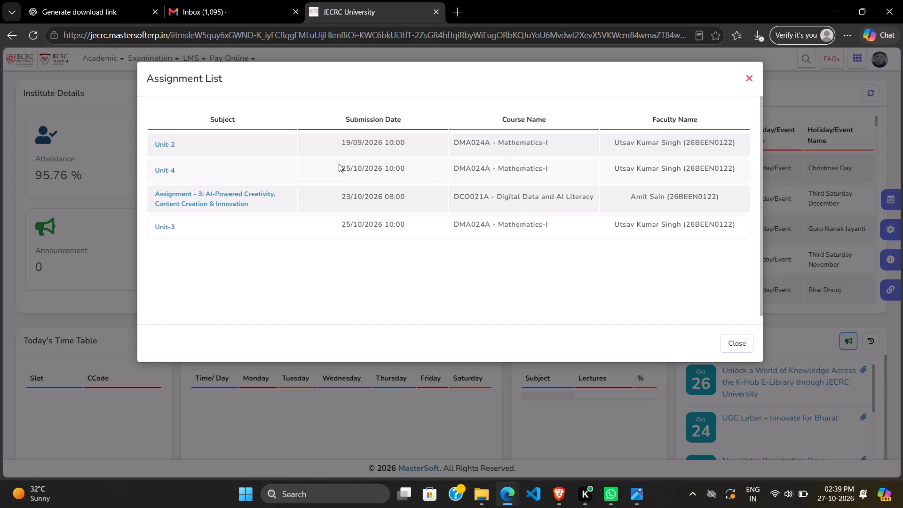
double_click(341, 165)
click(166, 168)
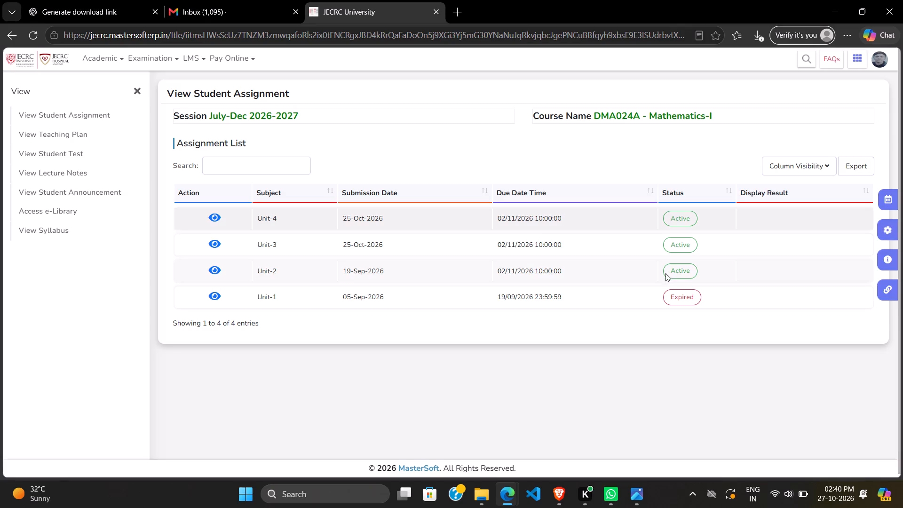
View the Unit-2 assignment of Mathematics-I and check its questions and attachment area.
click(678, 270)
click(213, 270)
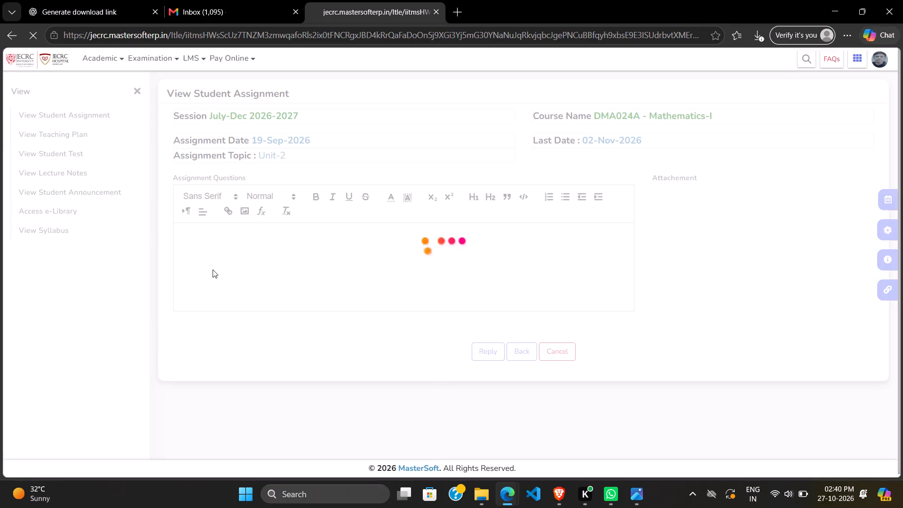
scroll(363, 278, up, 2)
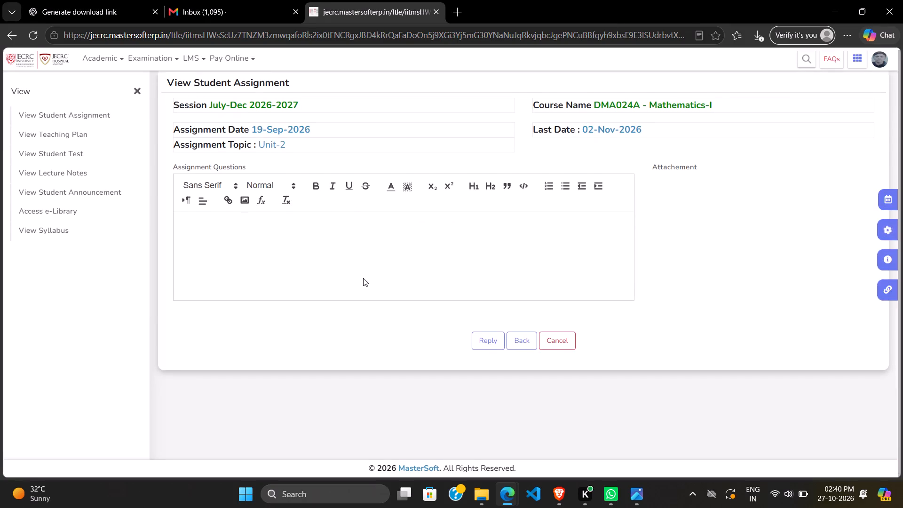
scroll(363, 278, up, 3)
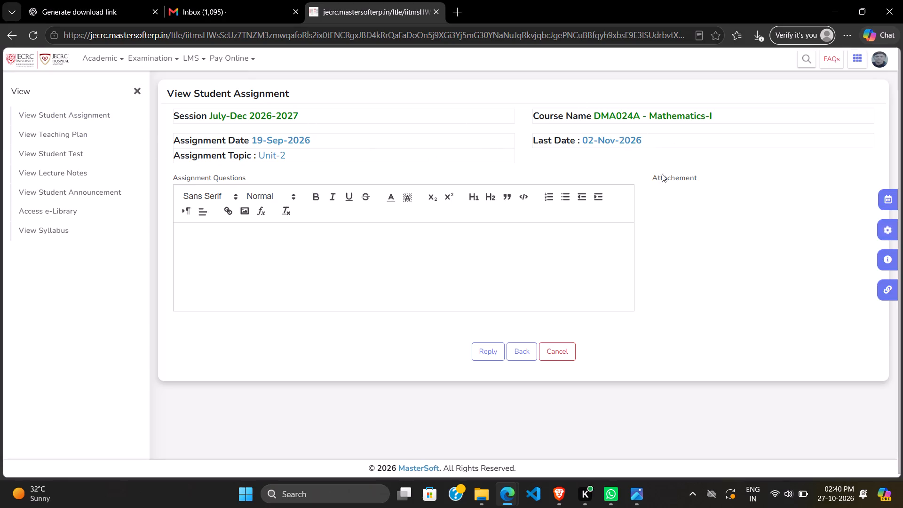
click(674, 181)
Go back from the Unit-2 assignment to the Mathematics-I assignment list.
click(20, 34)
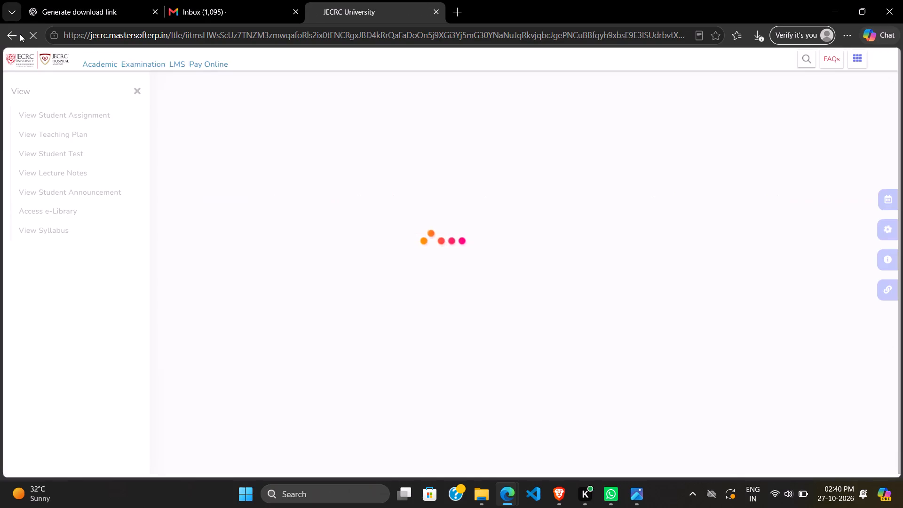
click(7, 32)
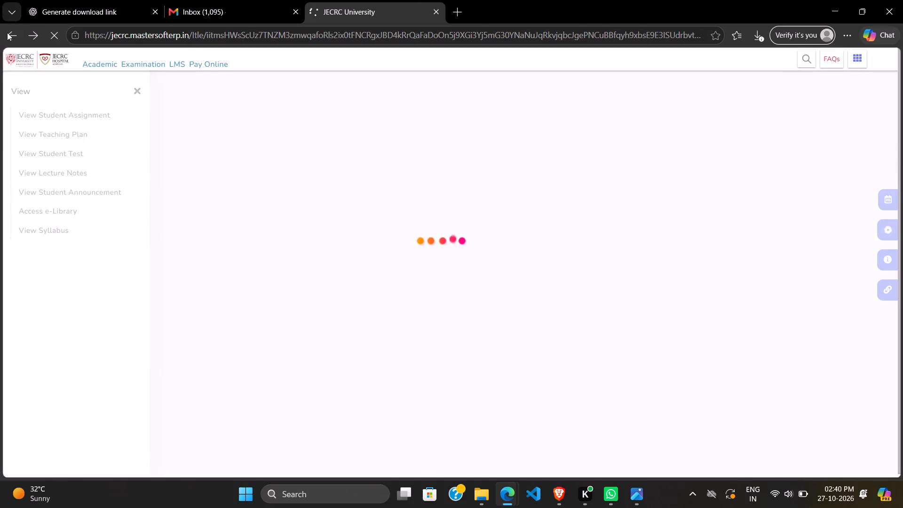
double_click(7, 32)
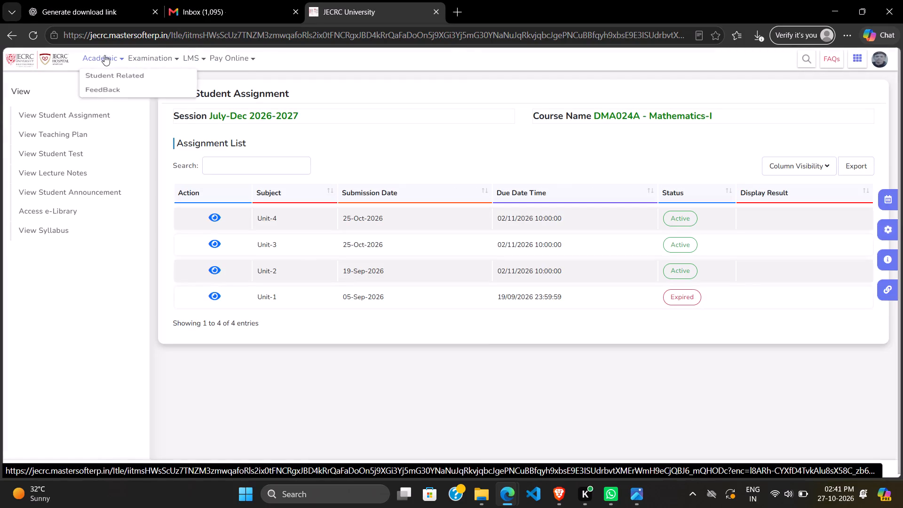
Open the Student Related section under Academic, and head back to the portal's home page.
click(109, 81)
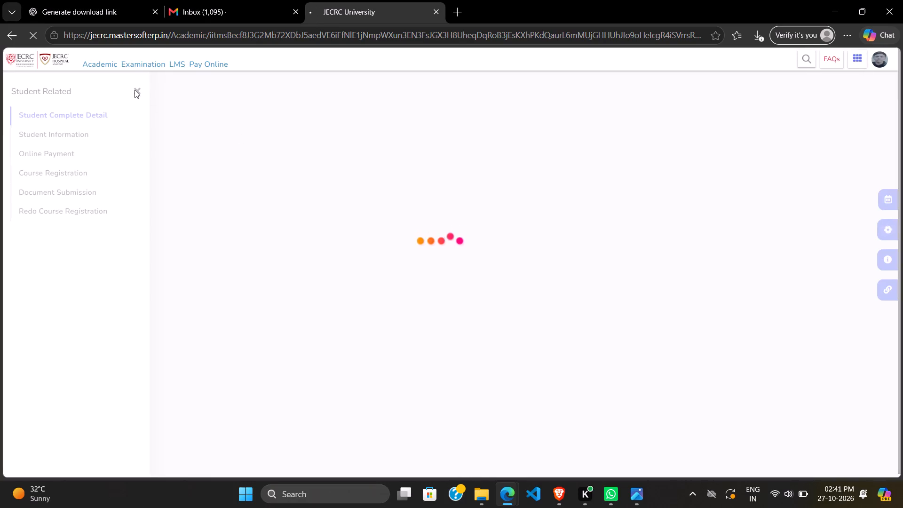
click(62, 61)
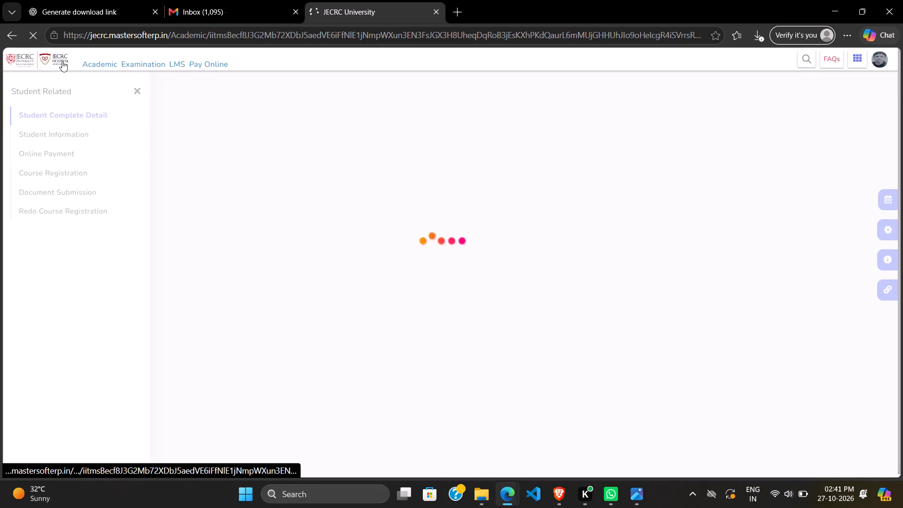
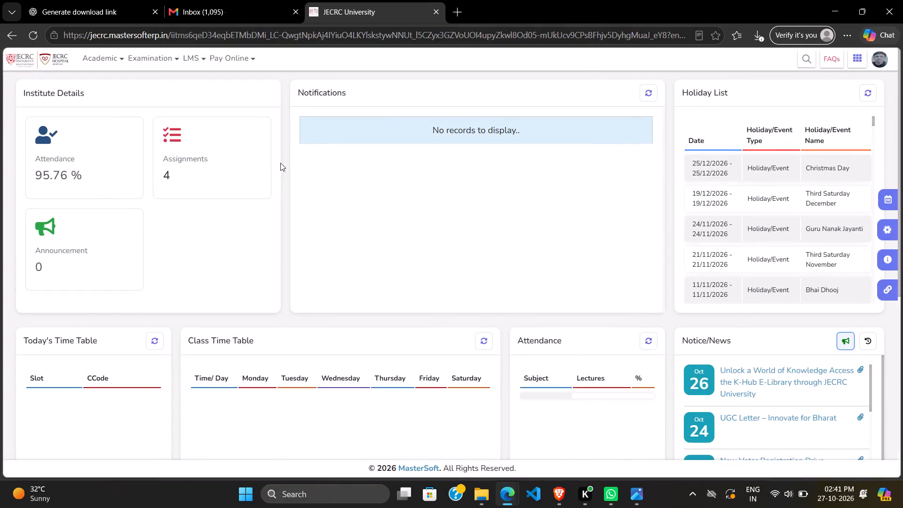
From the dashboard's assignment list, open the entry Assignment - 3: AI-Powered Creativity, Content Creation & Innovation.
click(257, 168)
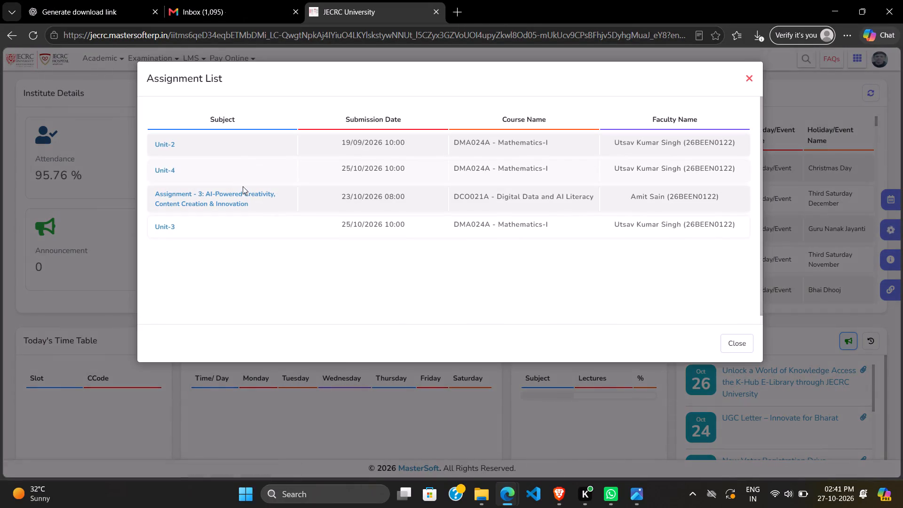
click(190, 196)
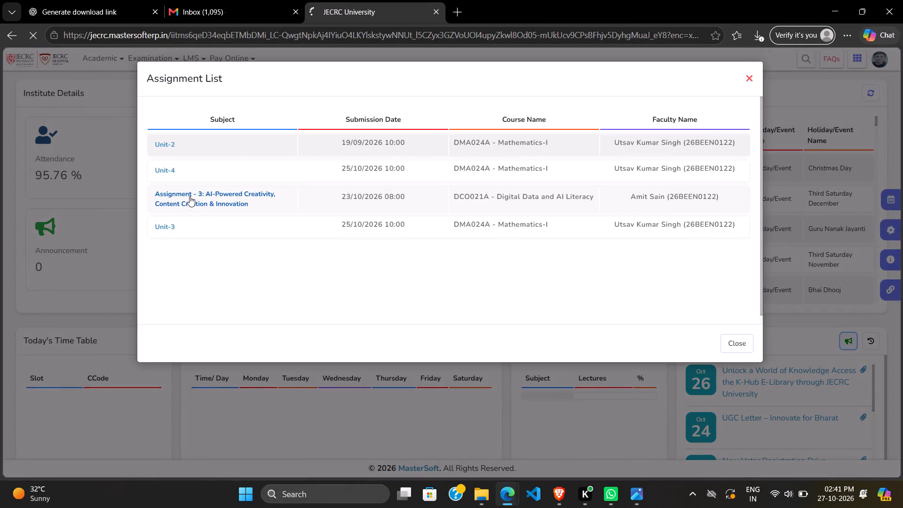
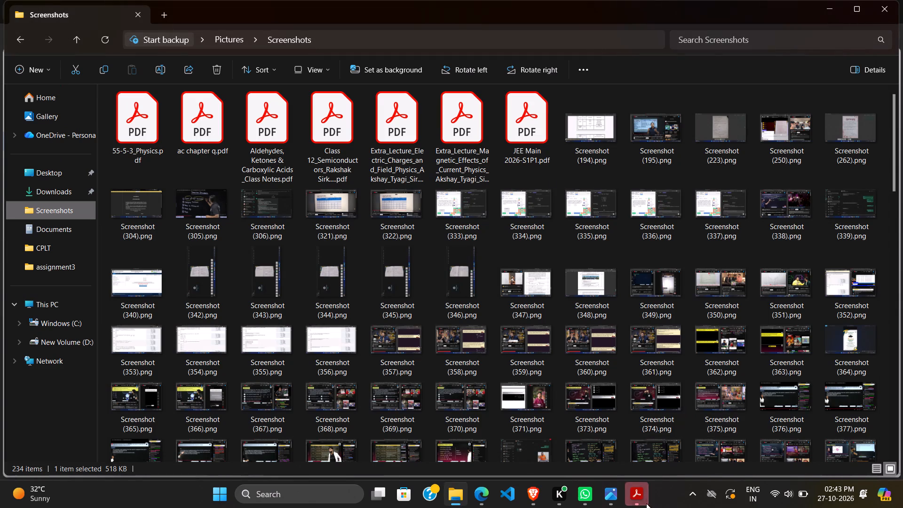
Bring up DL ASSIGNMENT 3.pdf in Adobe Acrobat and close its window.
click(639, 493)
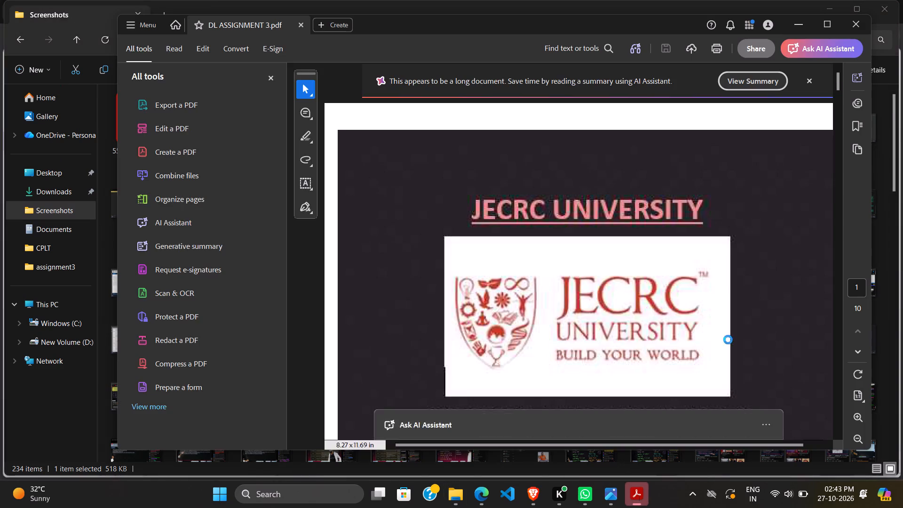
click(855, 20)
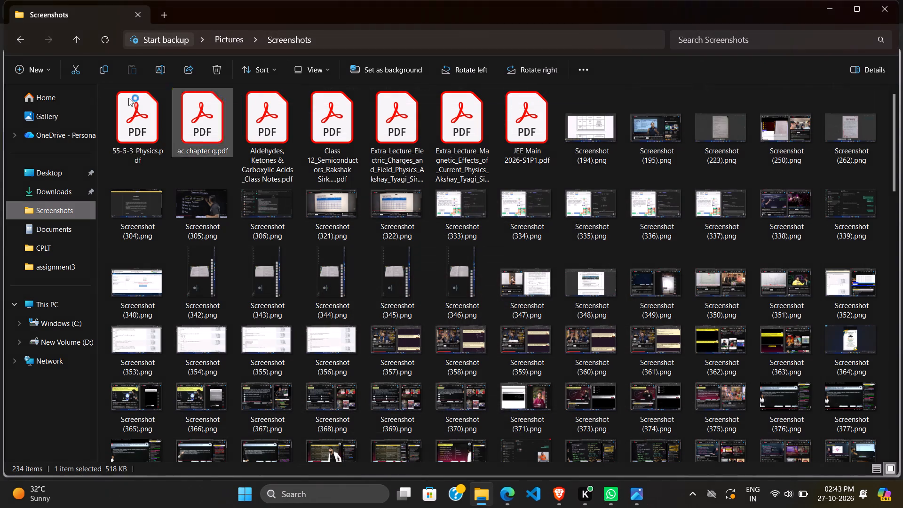
Open the recent file DL ASSIGNMENT 3.pdf with Microsoft Edge from File Explorer's Home view.
click(53, 97)
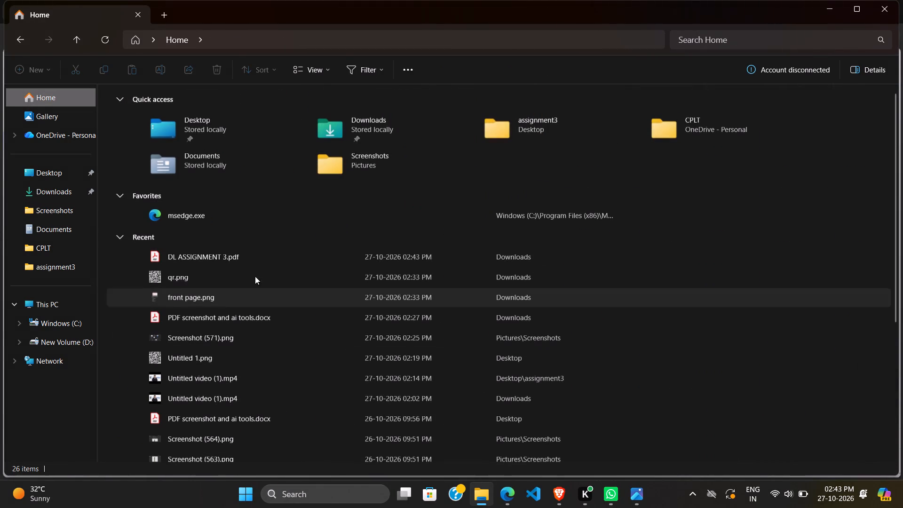
right_click(262, 256)
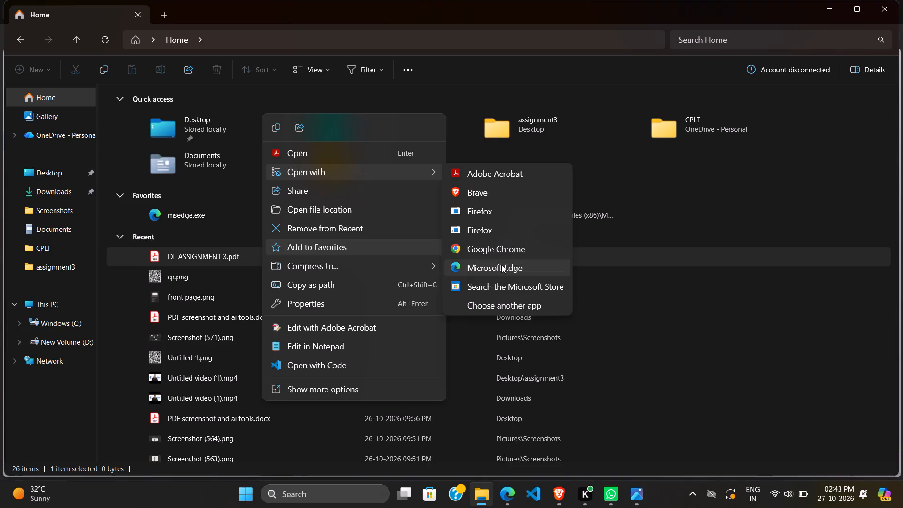
click(501, 265)
scroll(431, 178, down, 13)
scroll(431, 178, down, 18)
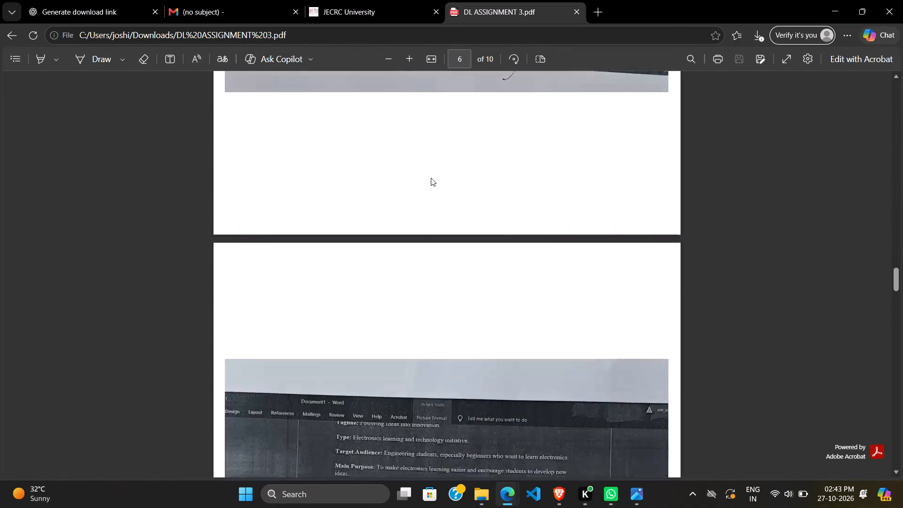
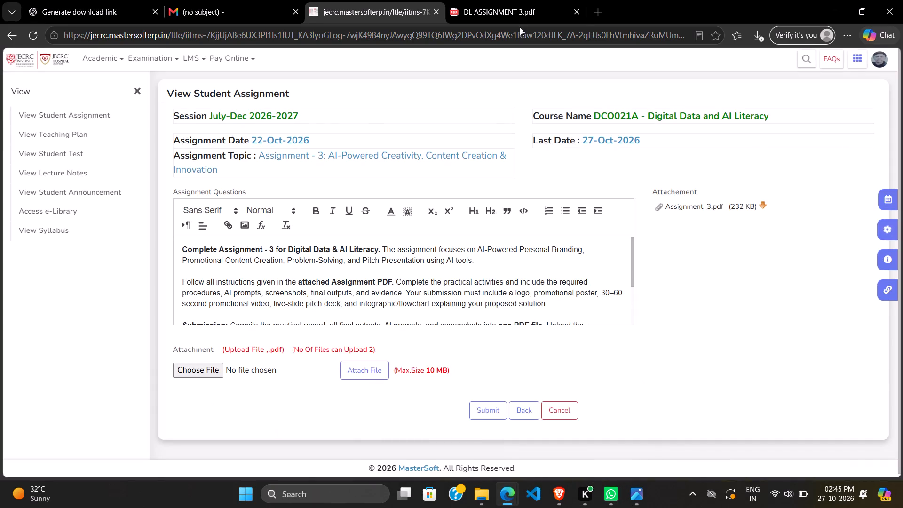
Look through the pages of DL ASSIGNMENT 3.pdf down to the QR code on page 10.
click(511, 16)
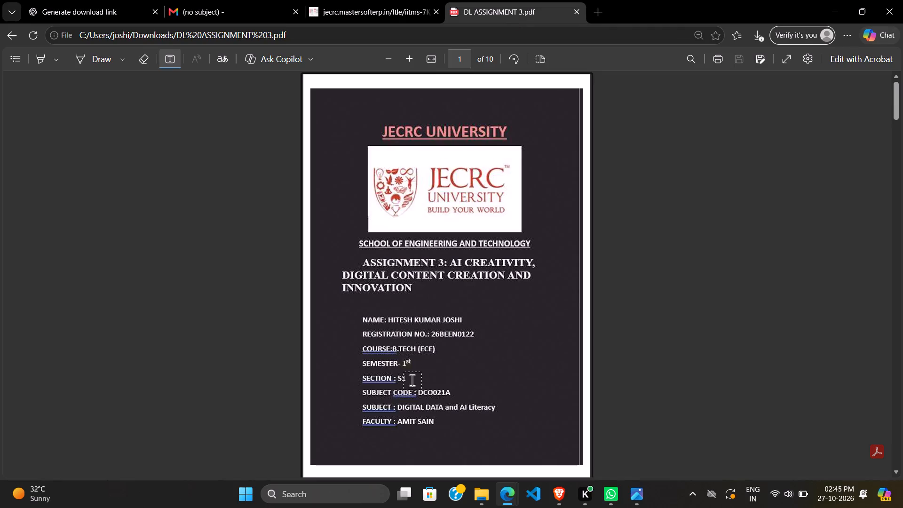
scroll(457, 361, down, 5)
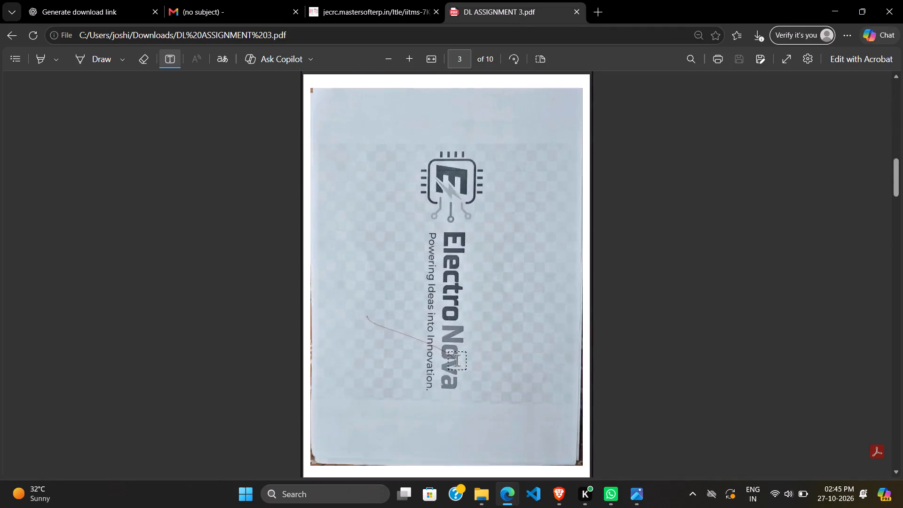
scroll(457, 361, down, 15)
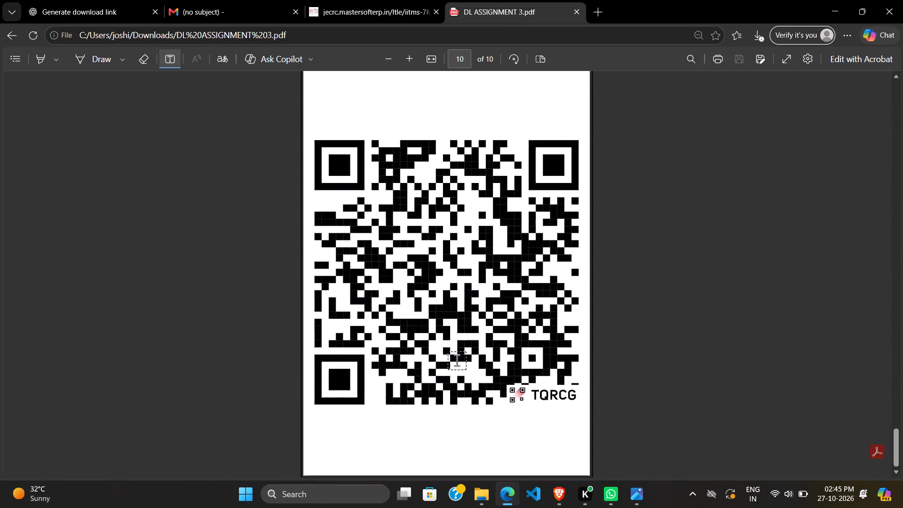
Add a text box on page 10 of DL ASSIGNMENT 3.pdf and position it in the blank area above the QR code.
click(395, 427)
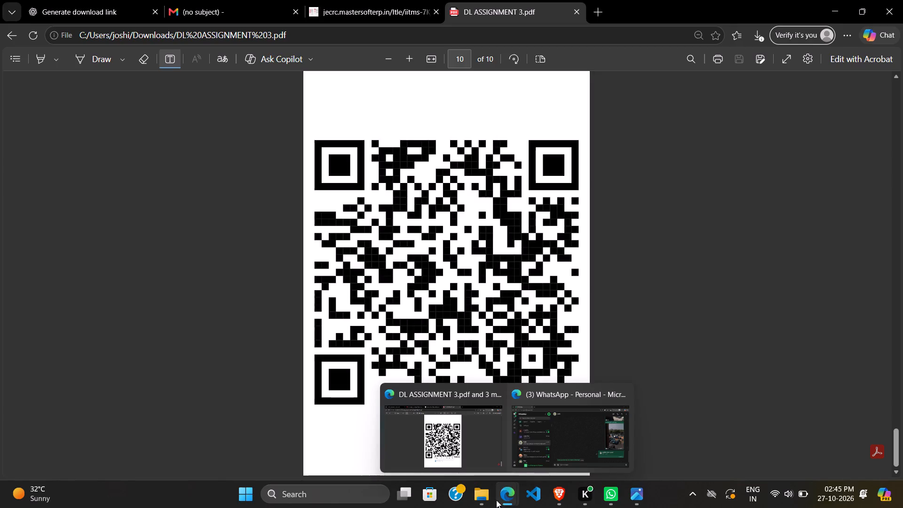
click(413, 9)
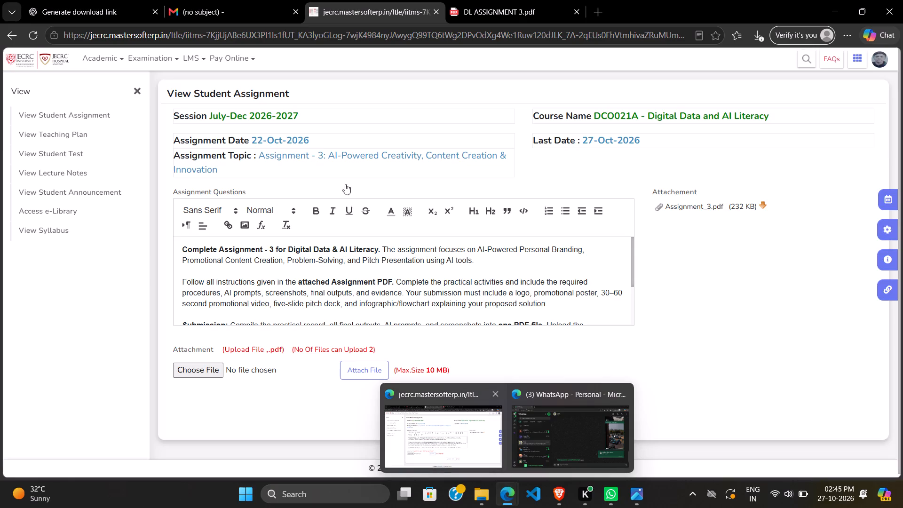
click(513, 8)
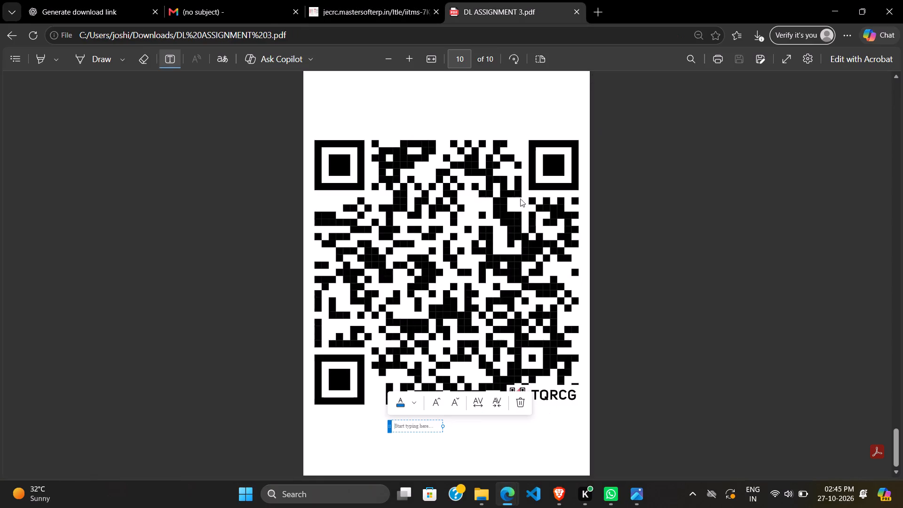
click(409, 430)
drag(443, 428, 464, 432)
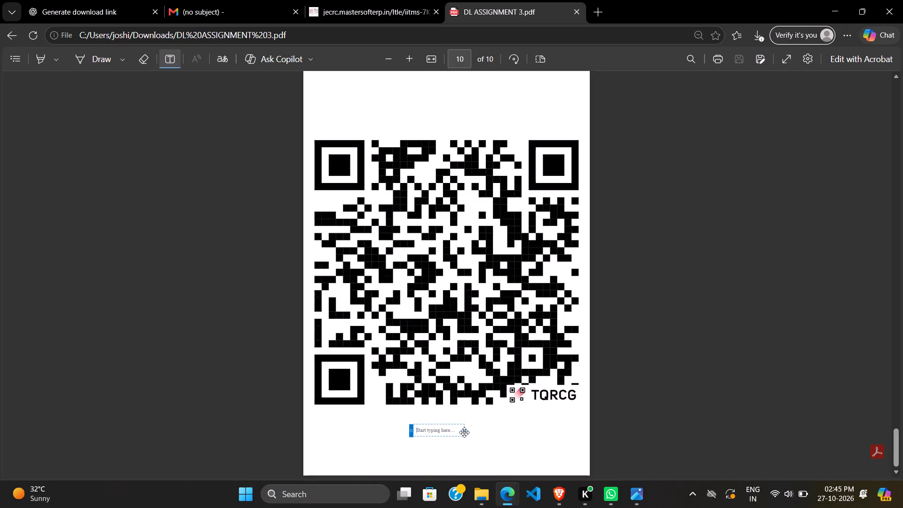
drag(464, 432, 465, 143)
scroll(465, 143, up, 1)
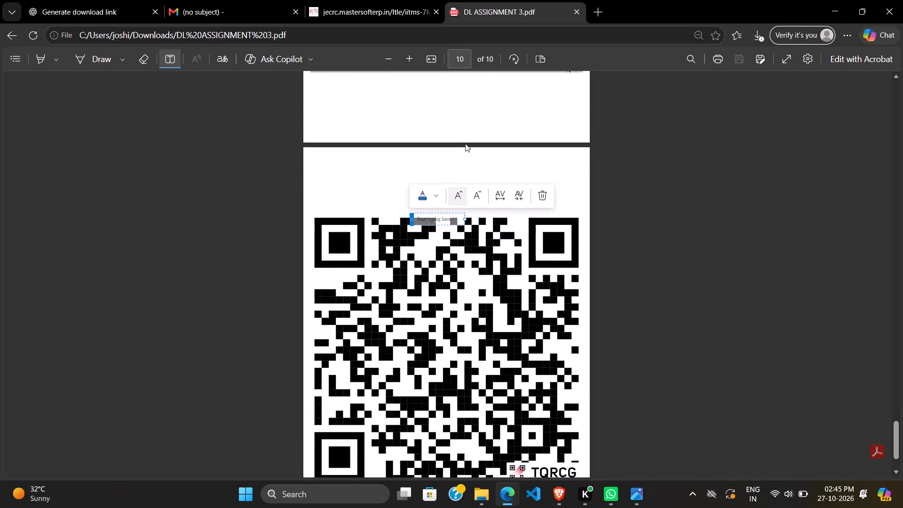
drag(432, 218, 431, 200)
drag(409, 220, 419, 199)
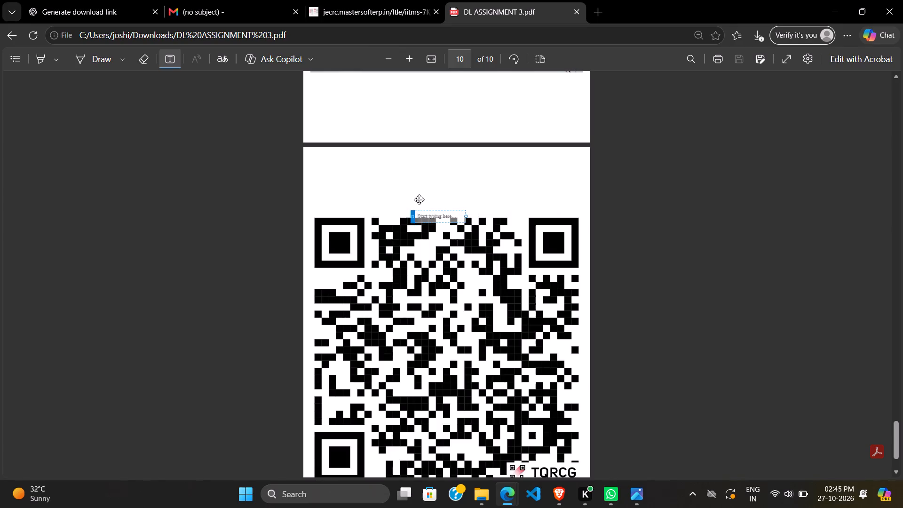
drag(419, 199, 404, 185)
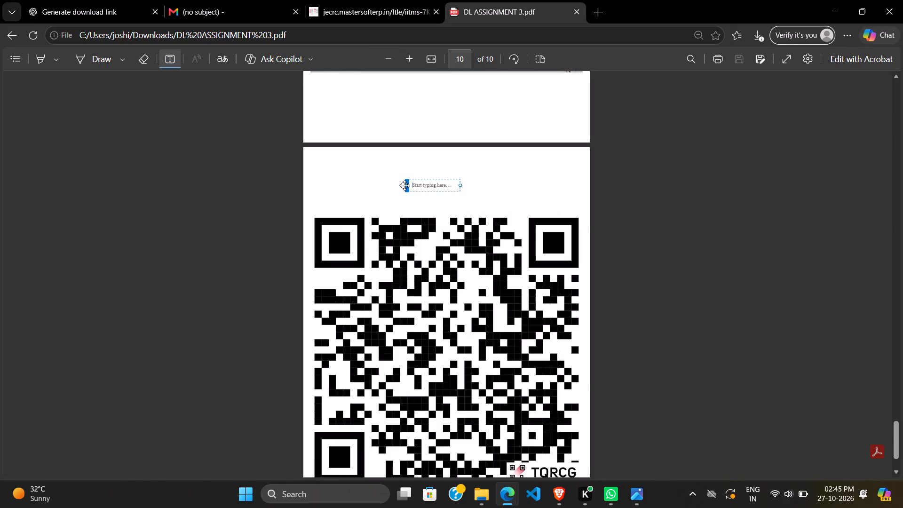
drag(404, 185, 405, 185)
drag(405, 185, 400, 177)
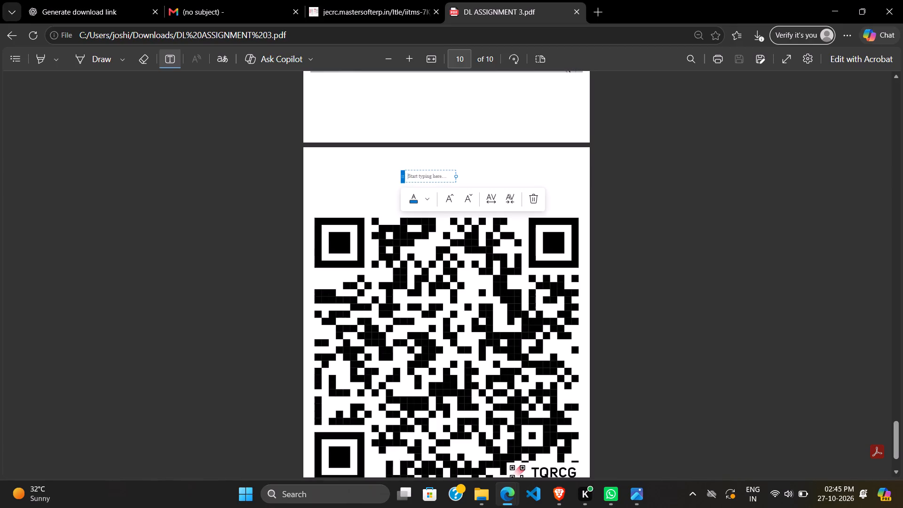
Enter the text "LINK FOR" in the text box above the QR code.
click(412, 177)
text(LINK)
key(space)
text(FOR)
key(space)
Enlarge the text above the QR code to two sizes below the largest available.
drag(444, 183, 444, 187)
click(427, 197)
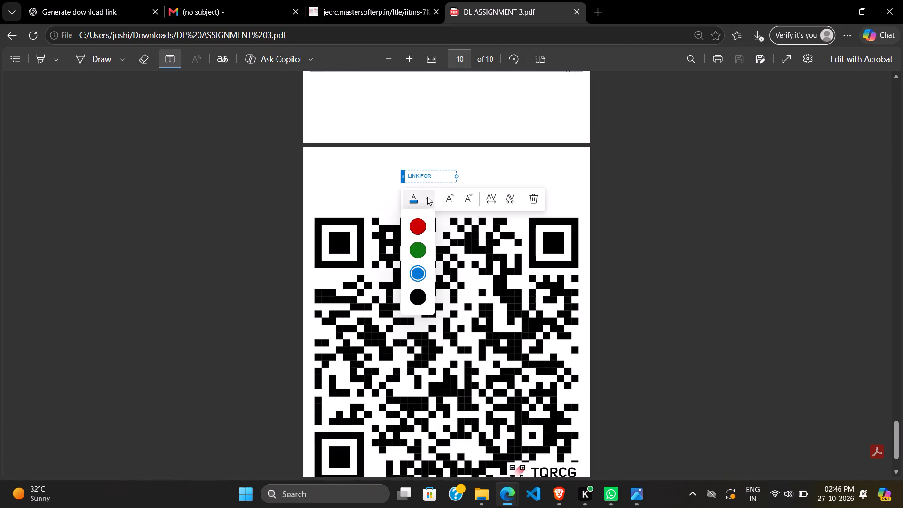
click(453, 197)
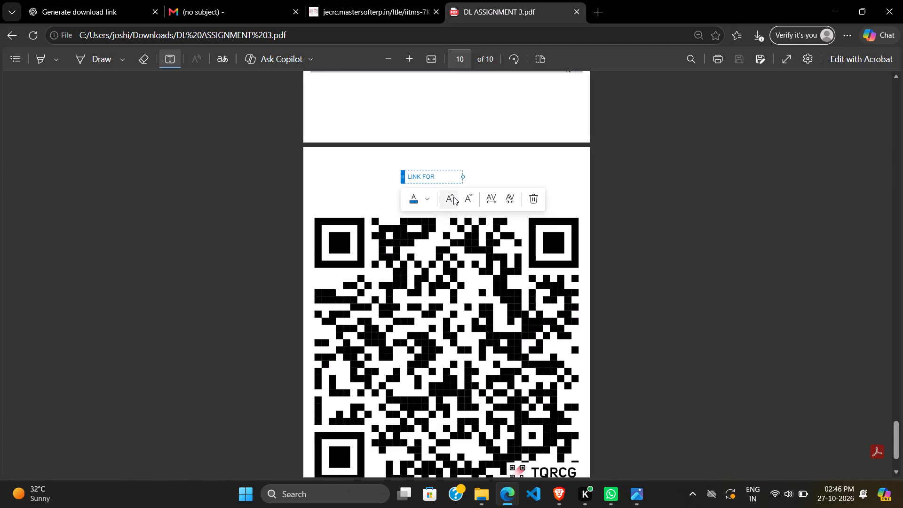
triple_click(453, 197)
triple_click(453, 197)
triple_click(453, 197)
double_click(453, 197)
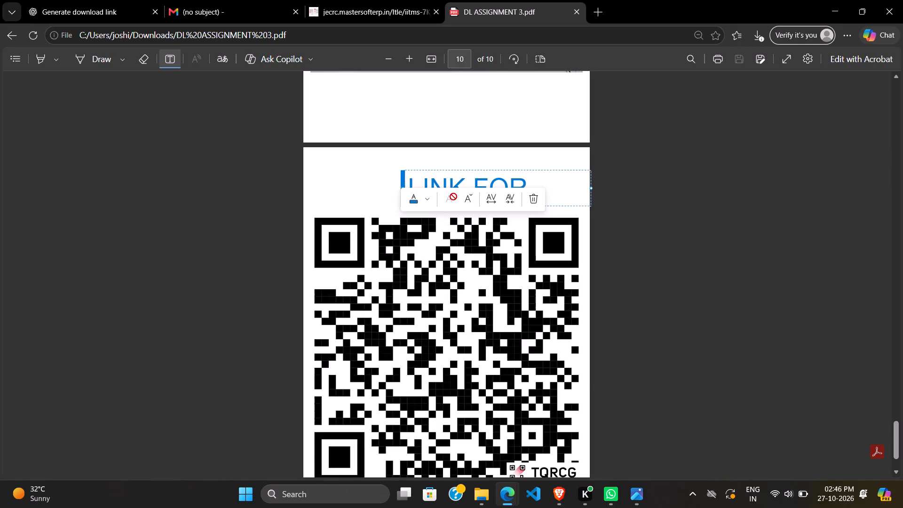
double_click(471, 201)
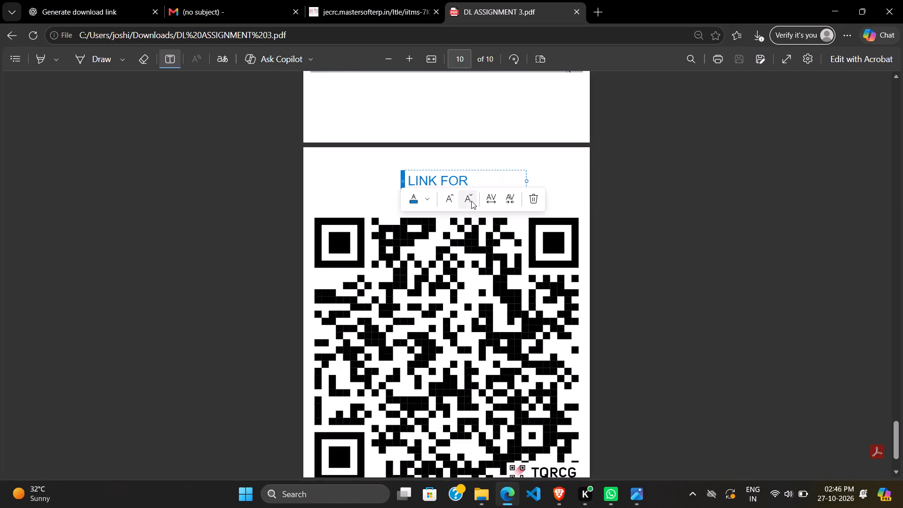
Replace "FOR" with "OF VIDEO" so the text above the QR code reads "LINK OF VIDEO".
click(482, 175)
key(BackSpace)
key(BackSpace)
key(BackSpace)
key(BackSpace)
text(OF)
key(space)
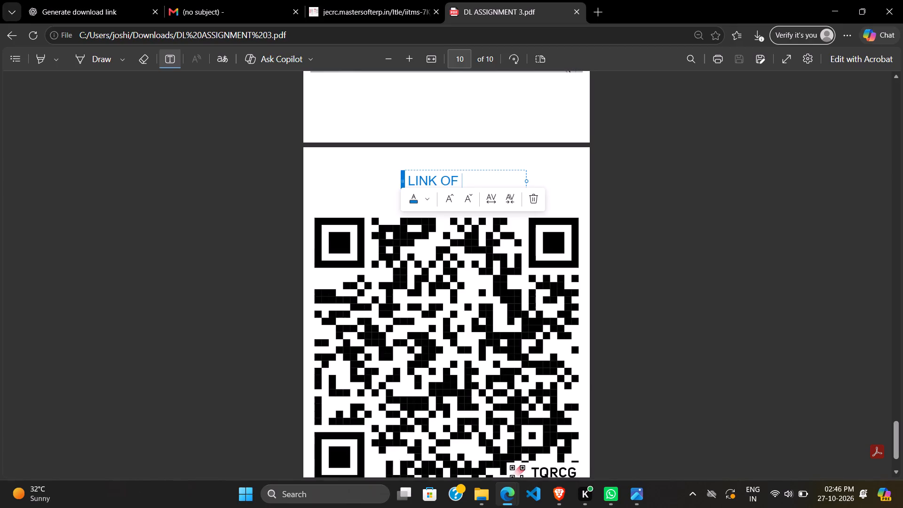
text(VIDEO)
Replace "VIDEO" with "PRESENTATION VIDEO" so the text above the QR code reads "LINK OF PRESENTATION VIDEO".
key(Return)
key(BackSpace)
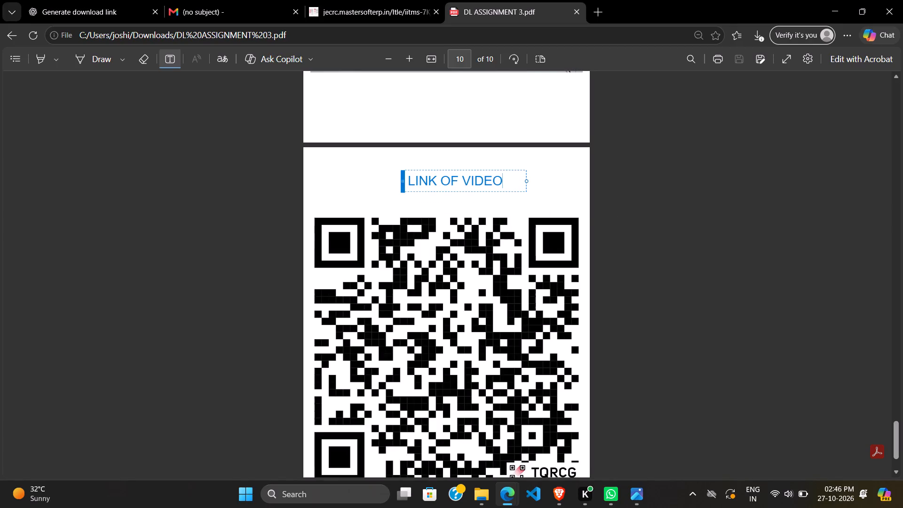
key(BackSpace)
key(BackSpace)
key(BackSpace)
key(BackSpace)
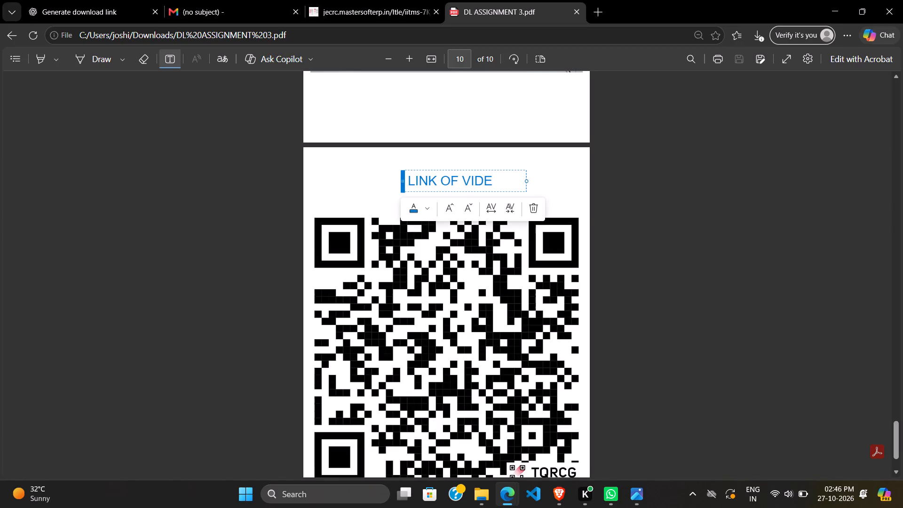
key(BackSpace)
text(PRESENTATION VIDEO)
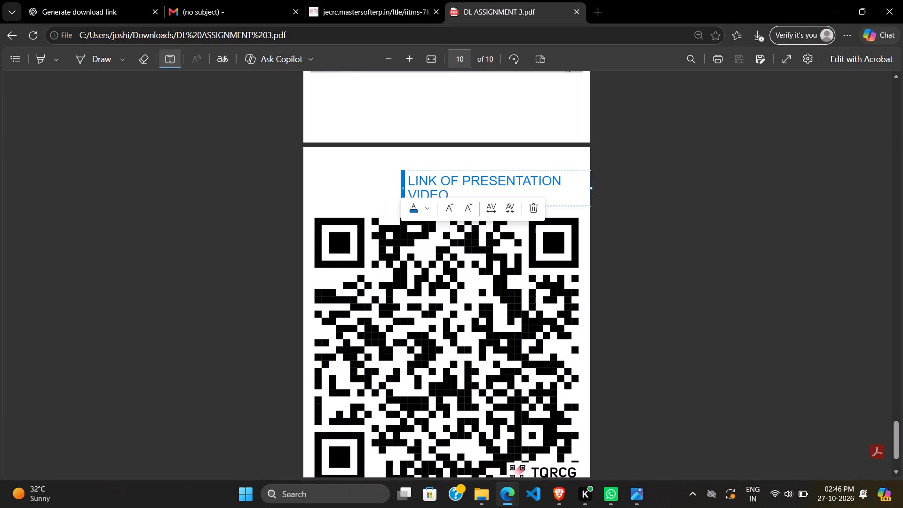
Shorten the text above the QR code to read "LINK OF VIDEO" and finish editing the text box.
key(BackSpace)
key(BackSpace)
key(BackSpace)
key(BackSpace)
key(BackSpace)
key(BackSpace)
key(BackSpace)
key(BackSpace)
key(BackSpace)
key(BackSpace)
key(BackSpace)
key(BackSpace)
key(BackSpace)
key(BackSpace)
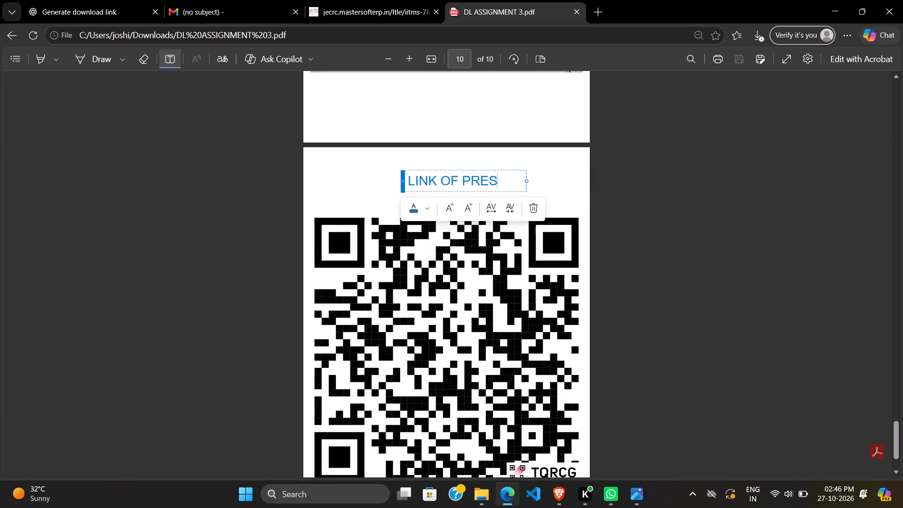
key(BackSpace)
key(BackSpace)
key(BackSpace)
key(BackSpace)
text(VIDE)
key(o)
key(Return)
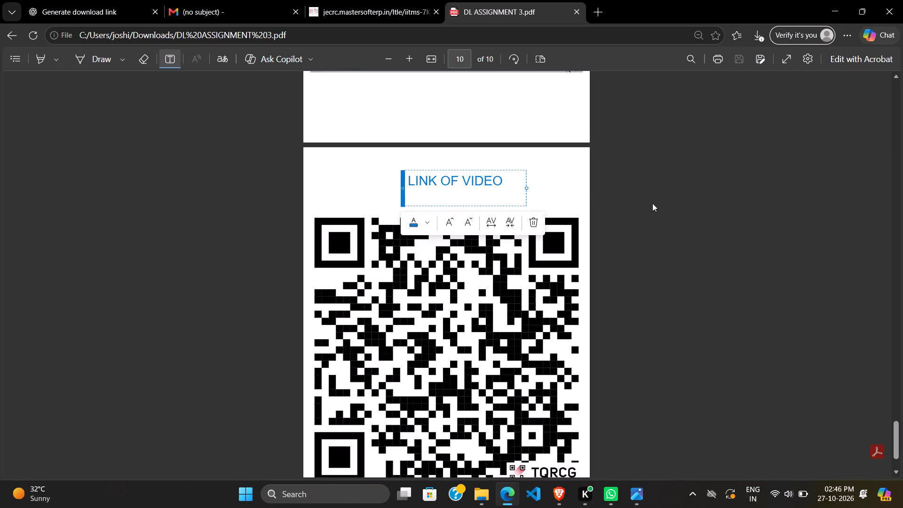
key(BackSpace)
click(552, 176)
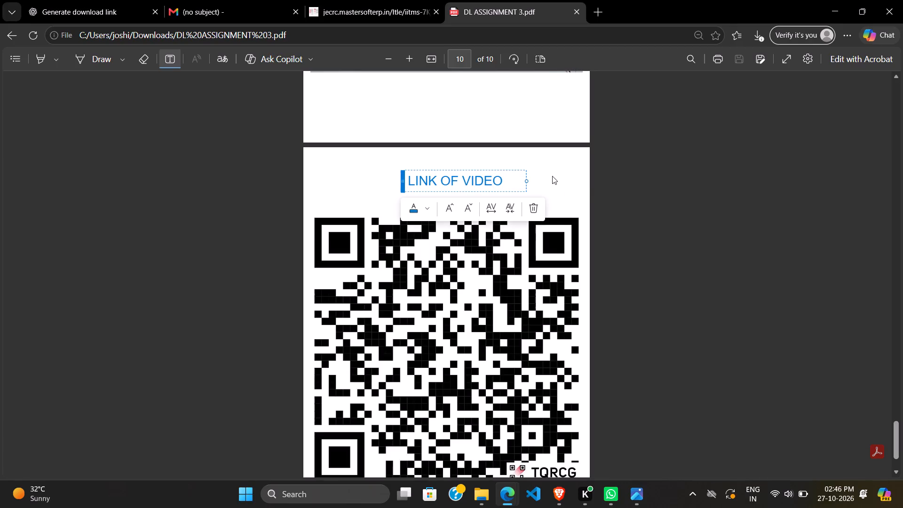
click(665, 233)
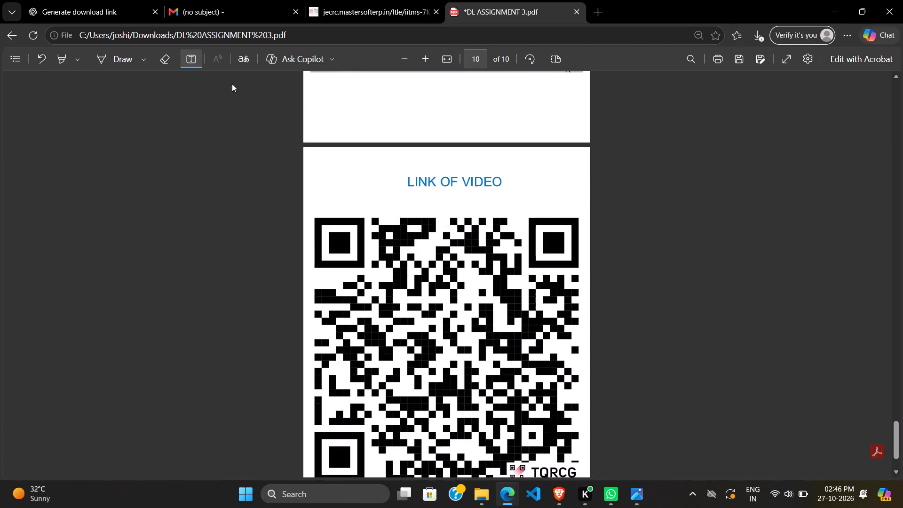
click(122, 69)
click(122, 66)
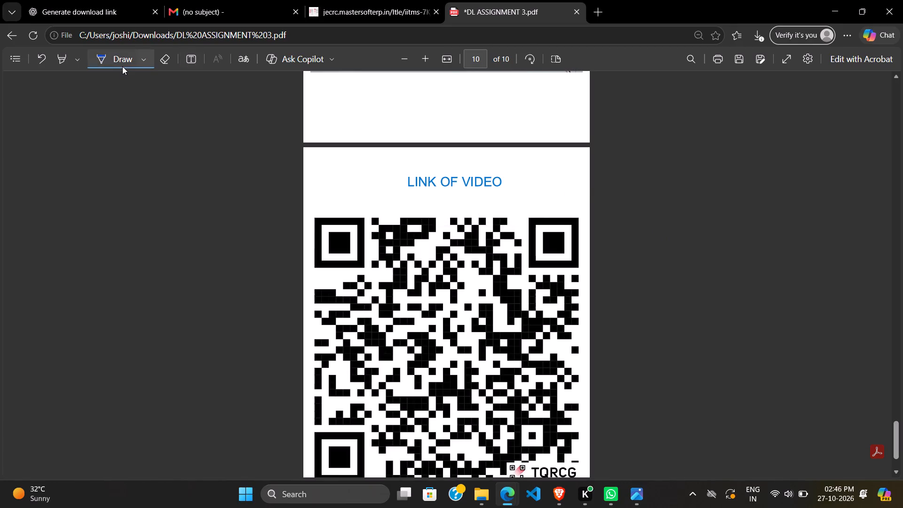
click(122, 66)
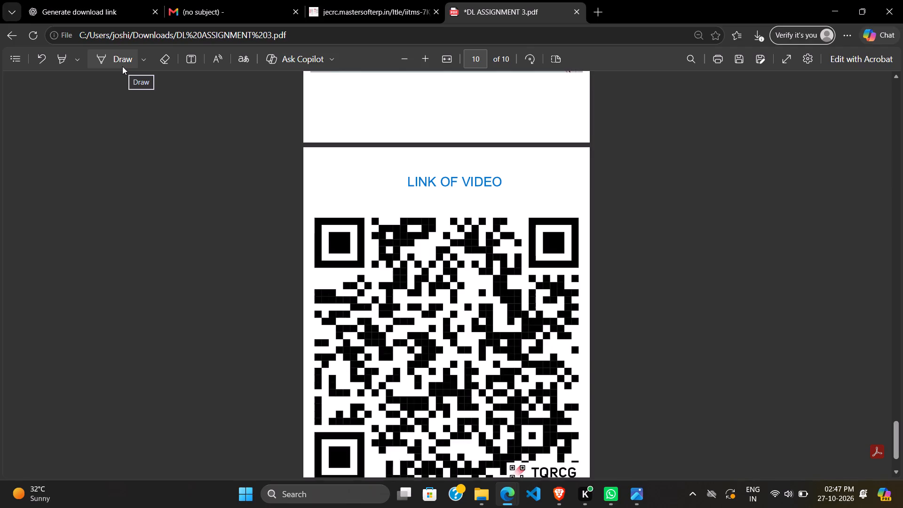
Save the labelled PDF in Downloads as DL ASSIGNMENT 3.pdf, replacing the existing file.
click(752, 56)
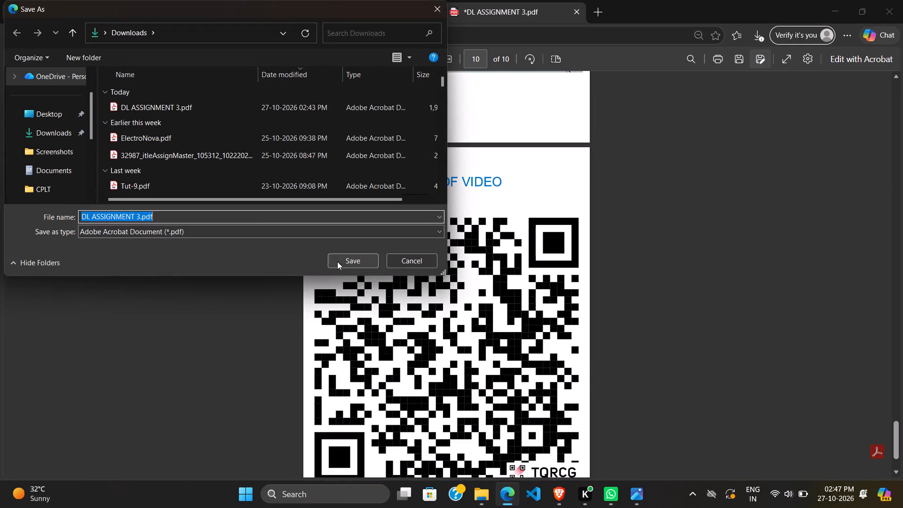
click(363, 262)
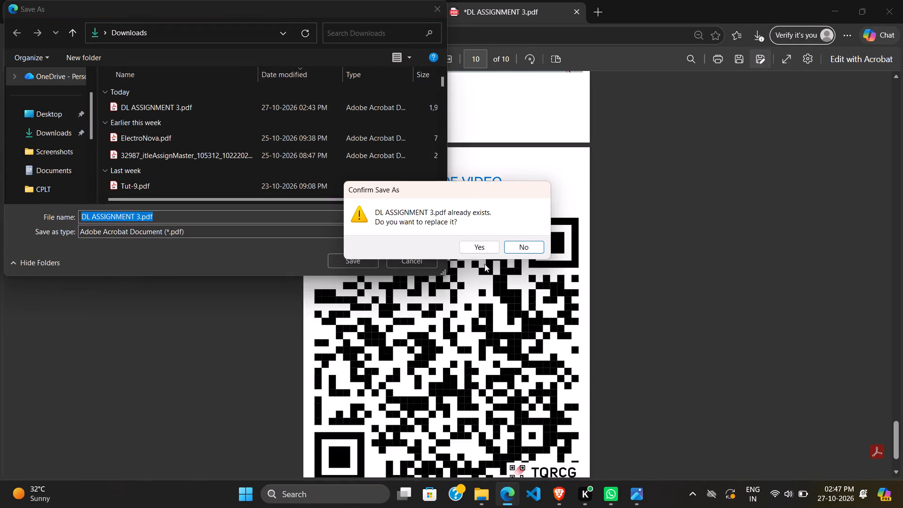
click(481, 250)
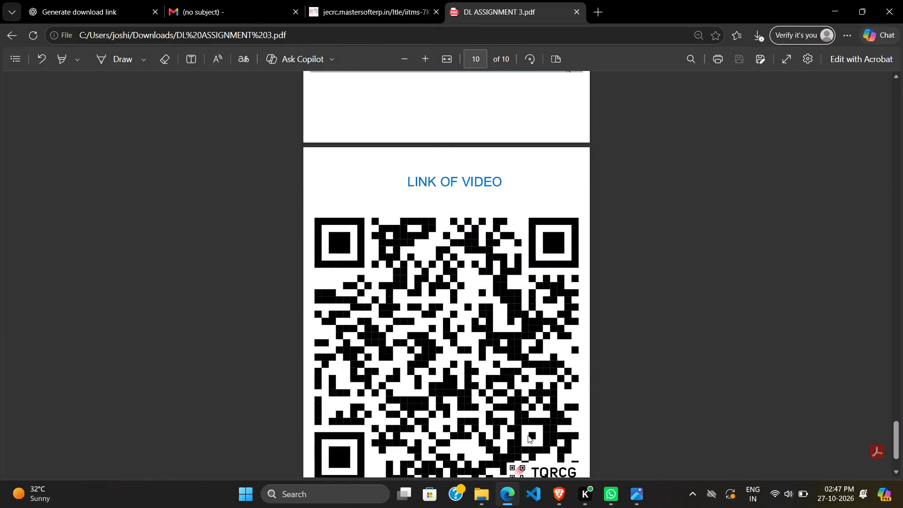
Open the saved DL ASSIGNMENT 3.pdf from File Explorer in Edge and check its pages through to the labelled QR code.
click(475, 502)
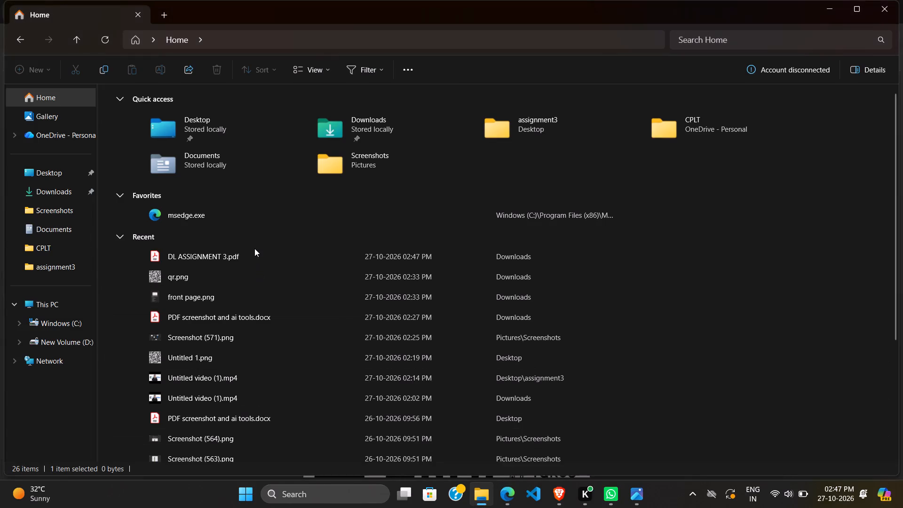
right_click(254, 248)
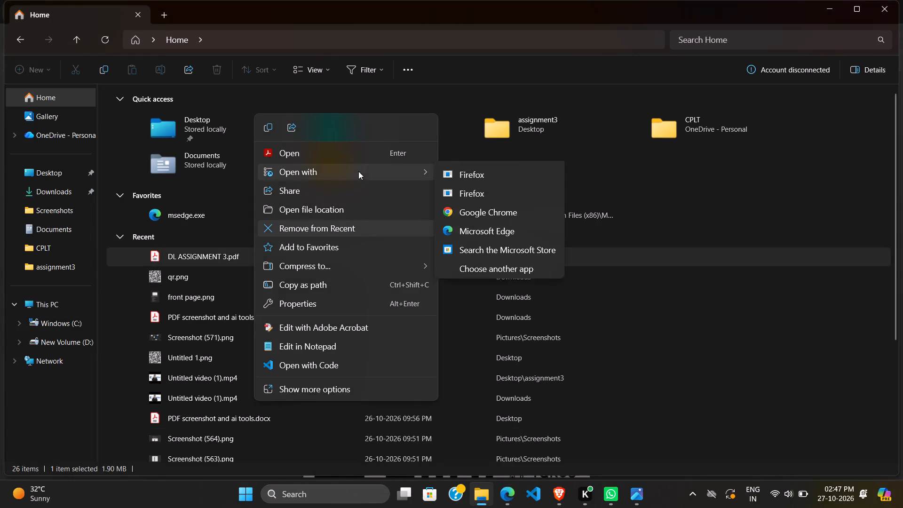
click(499, 272)
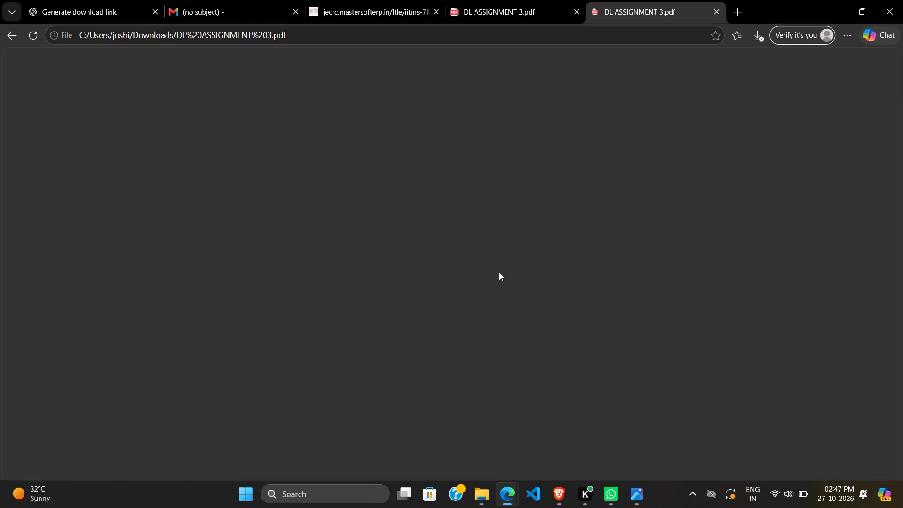
scroll(584, 234, down, 8)
scroll(584, 234, up, 9)
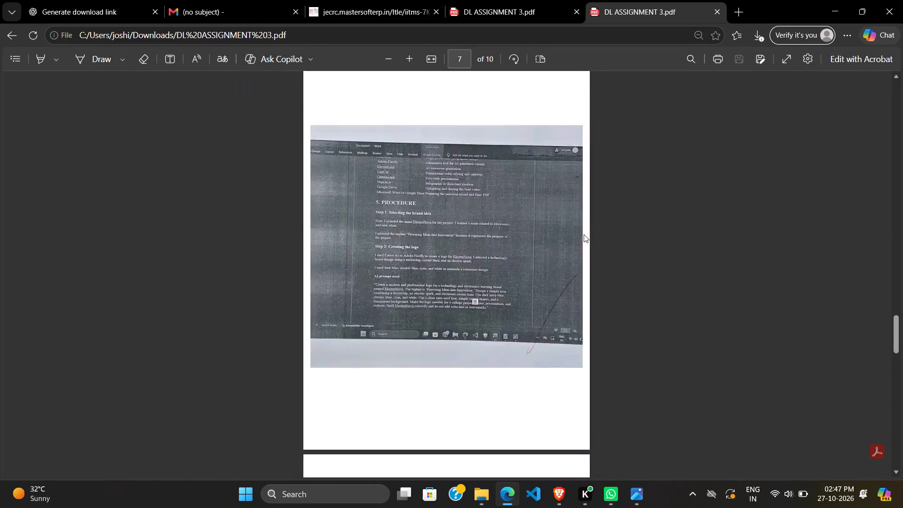
scroll(584, 234, up, 15)
scroll(584, 234, down, 9)
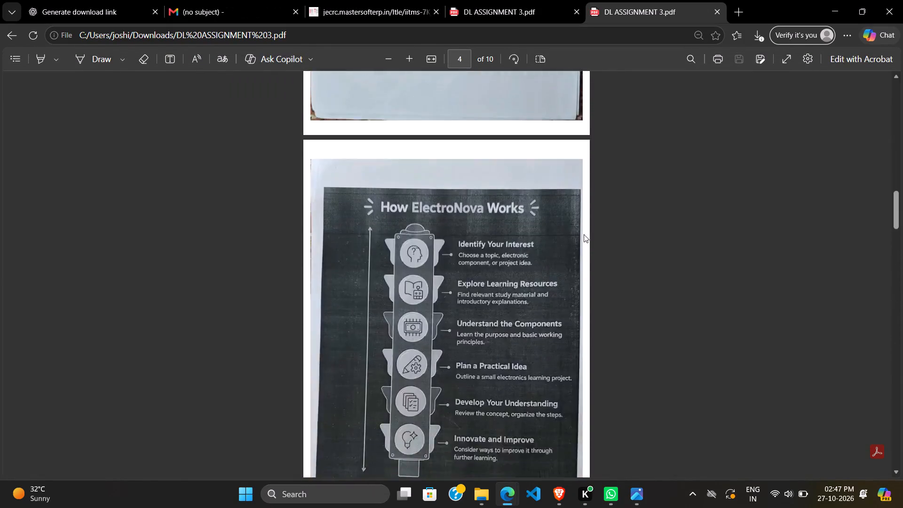
scroll(584, 234, down, 20)
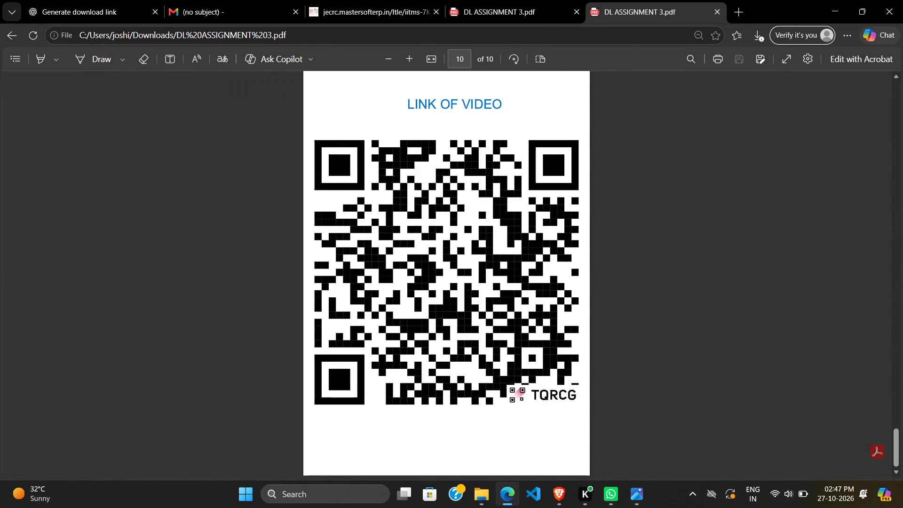
click(333, 13)
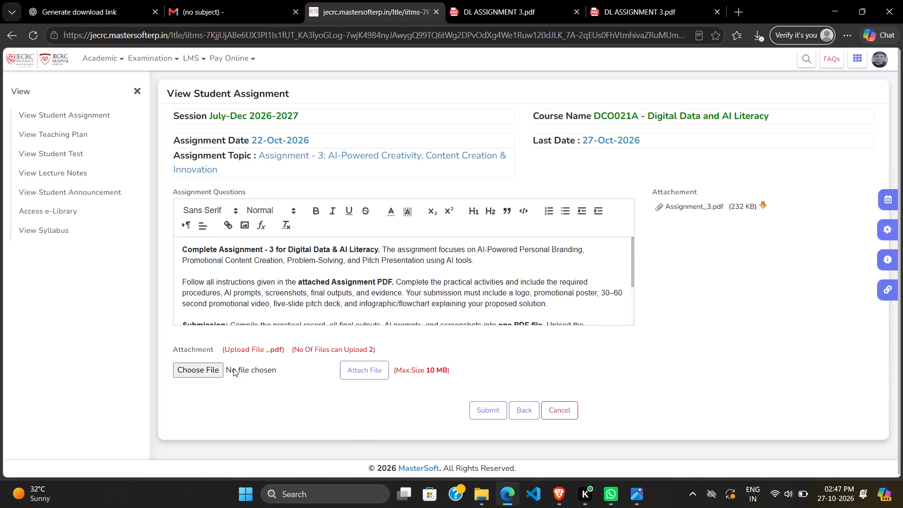
click(210, 369)
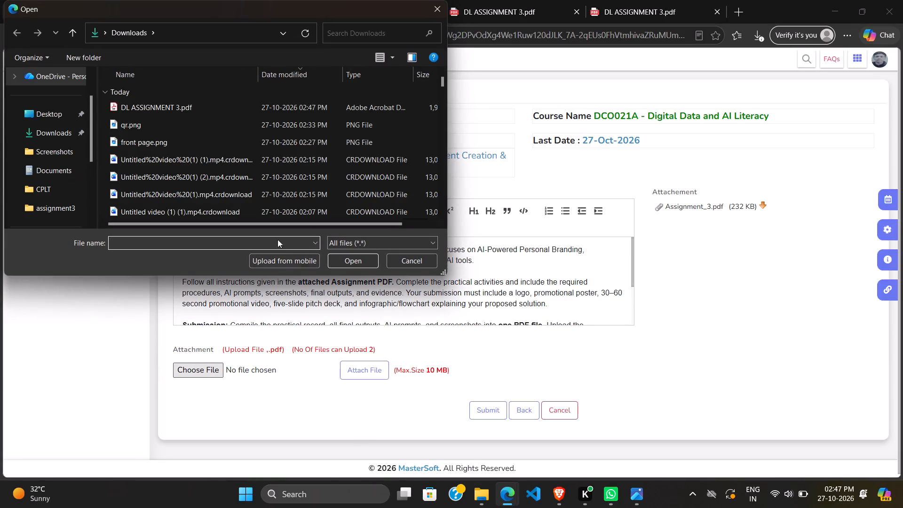
scroll(25, 132, up, 3)
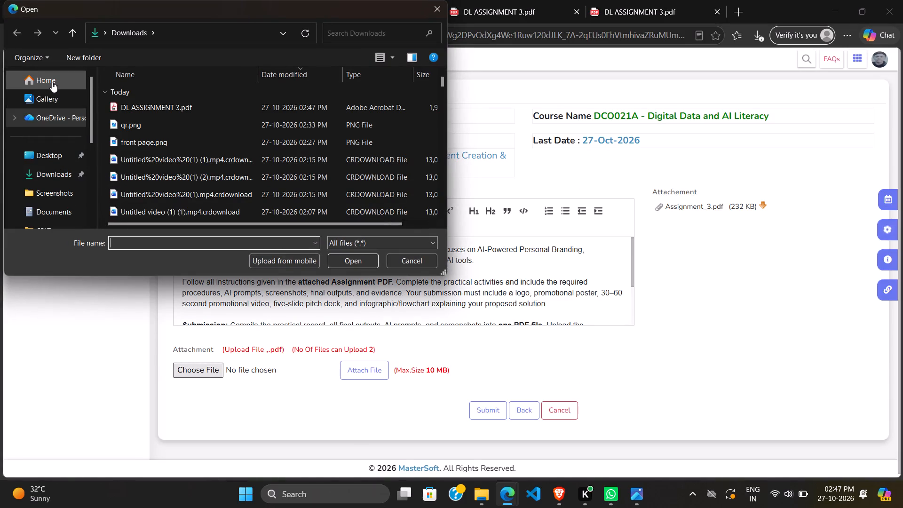
click(52, 82)
scroll(253, 200, down, 1)
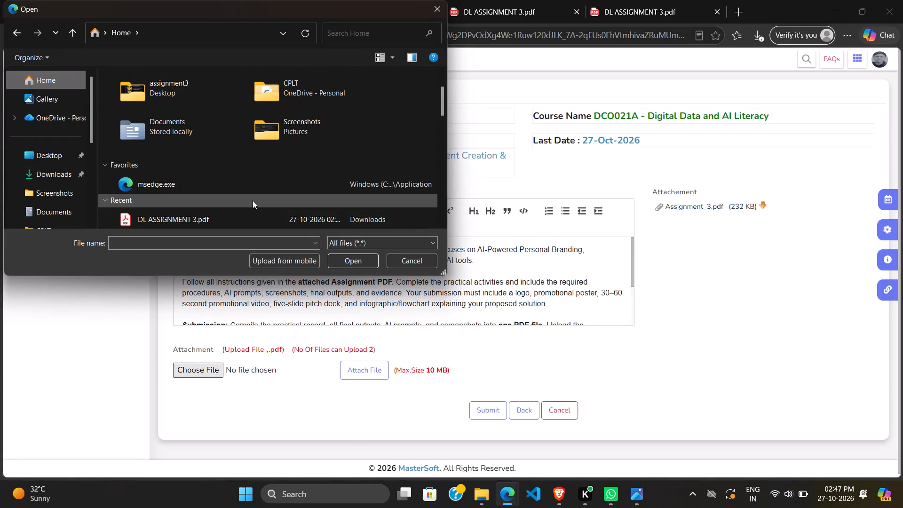
scroll(239, 199, down, 1)
click(222, 215)
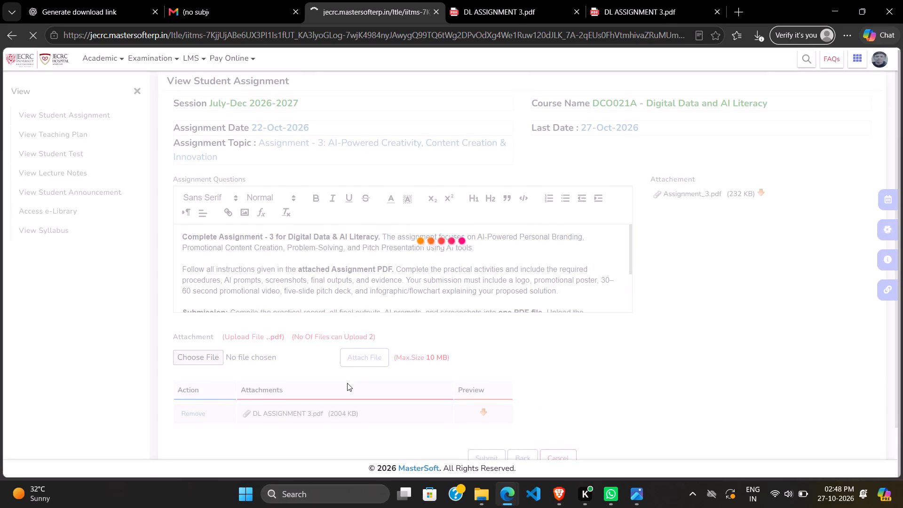
scroll(347, 383, down, 1)
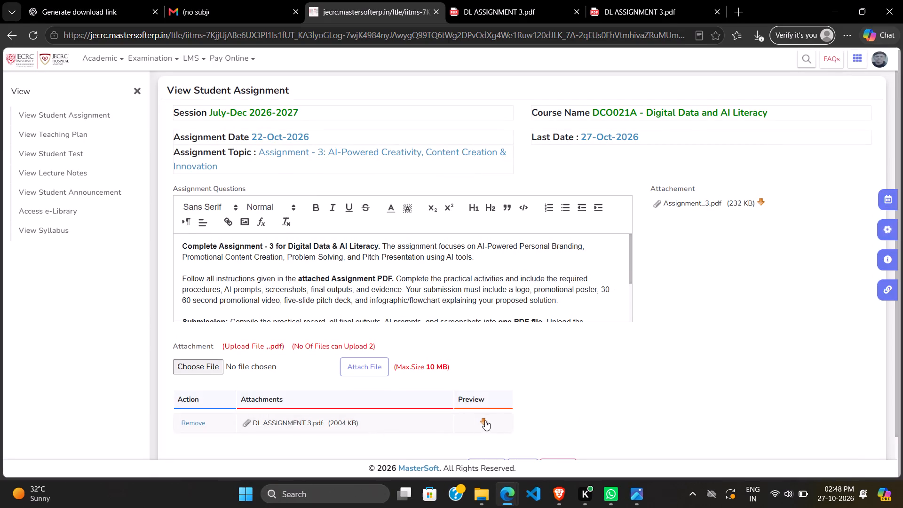
click(484, 421)
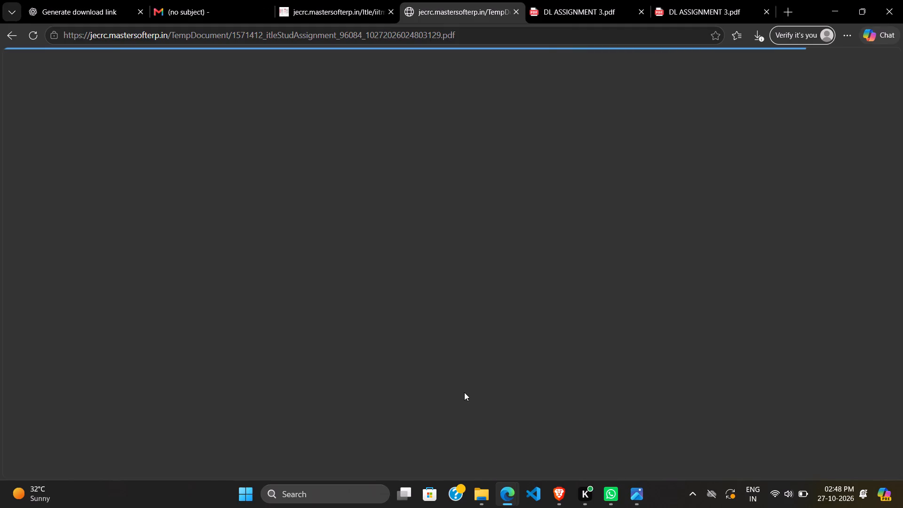
scroll(464, 392, down, 7)
scroll(464, 392, down, 14)
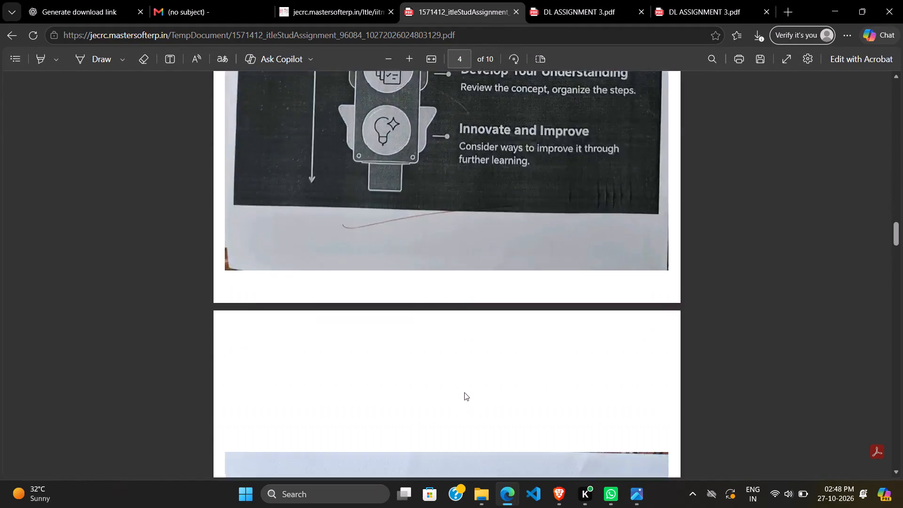
Check the remaining pages of the previewed assignment PDF through to the QR code on page 10.
scroll(464, 392, down, 17)
scroll(464, 392, down, 10)
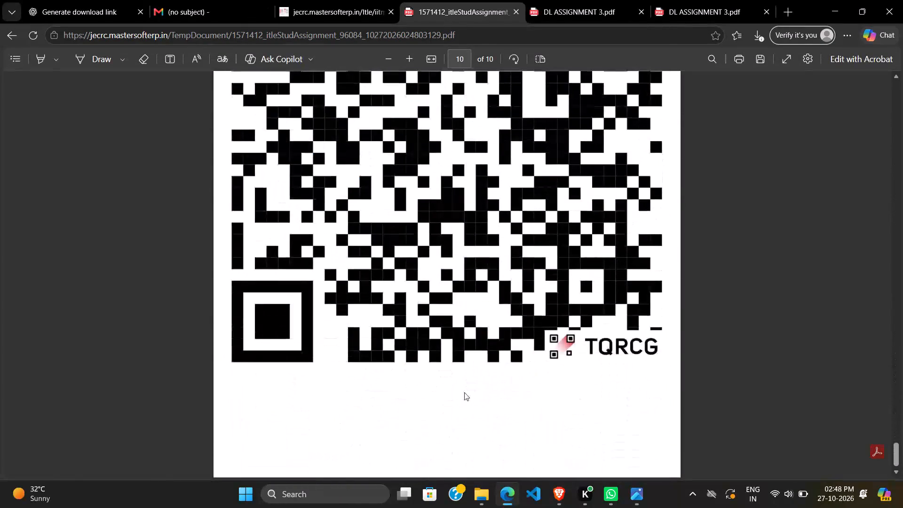
Return to the university portal and submit the Assignment 3 reply with DL ASSIGNMENT 3.pdf attached.
click(351, 4)
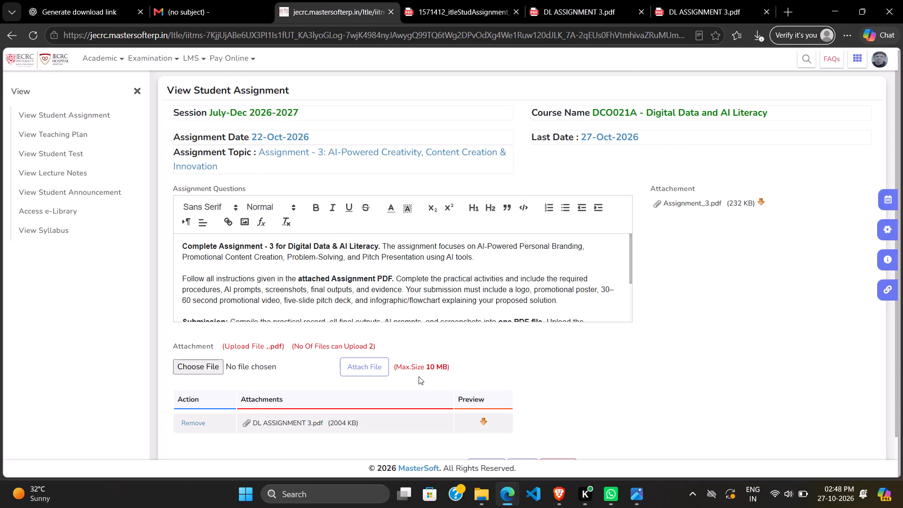
scroll(427, 377, down, 3)
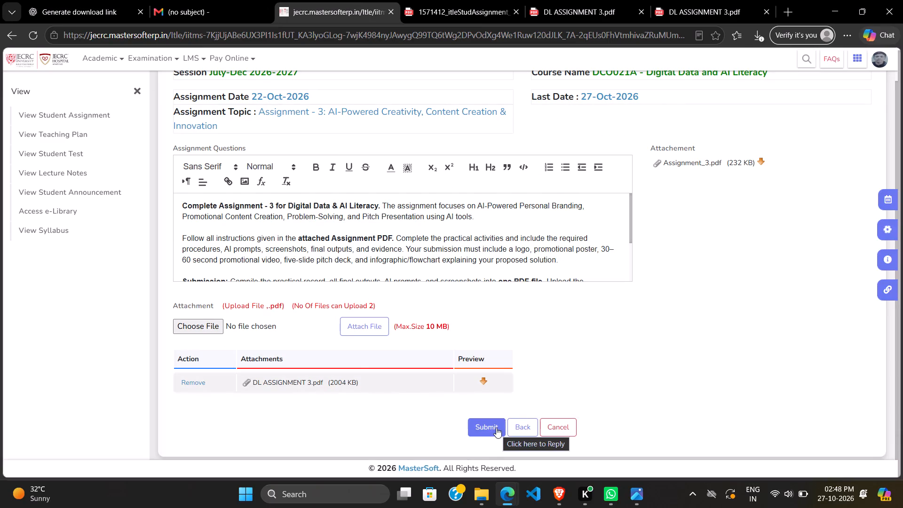
click(484, 425)
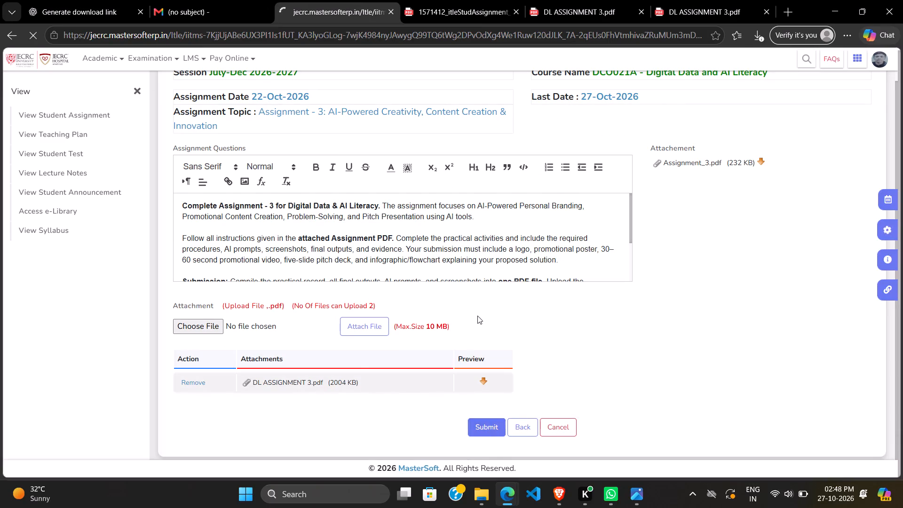
Capture a full-screen screenshot of the portal's submission message and dismiss the message.
key(super+Print)
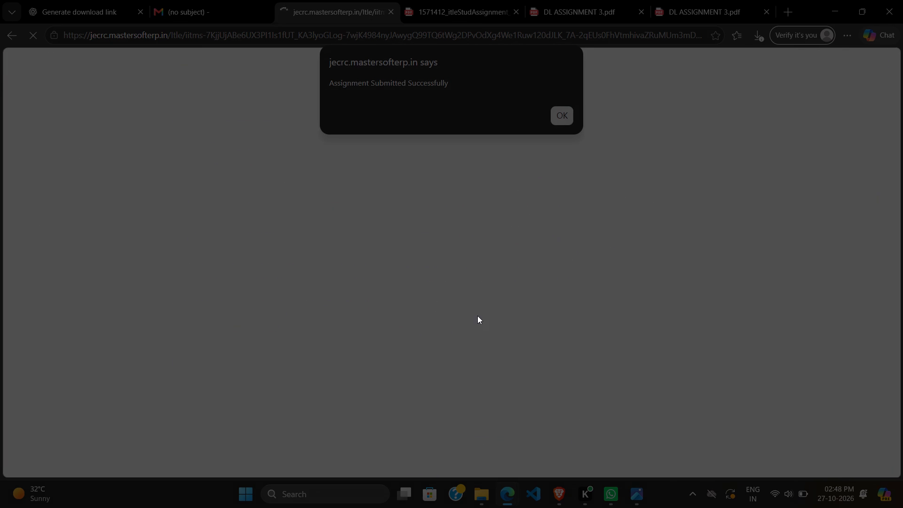
click(564, 119)
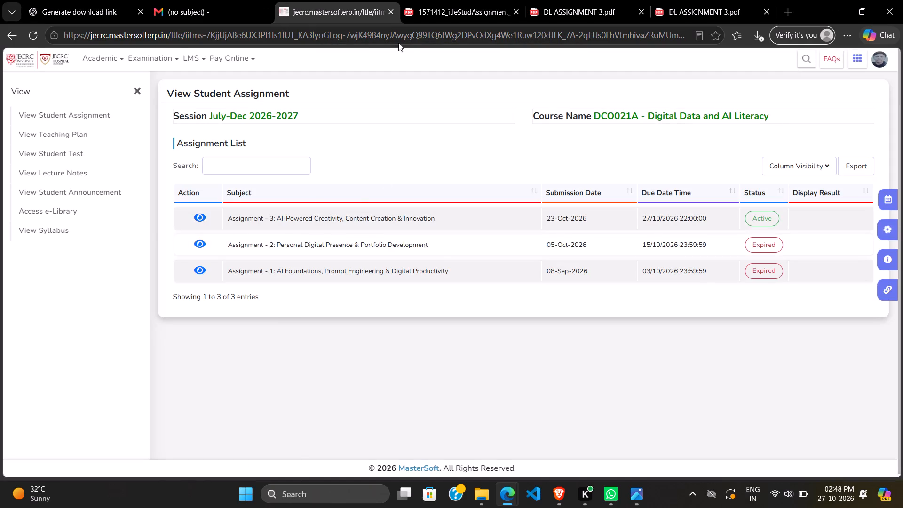
Close the university portal tab and the tab with the portal's preview of the attached PDF.
click(392, 13)
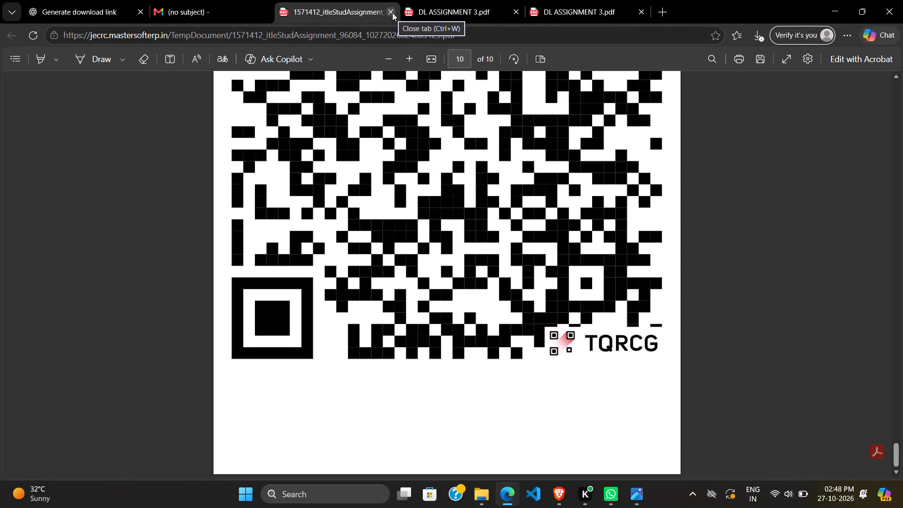
click(392, 13)
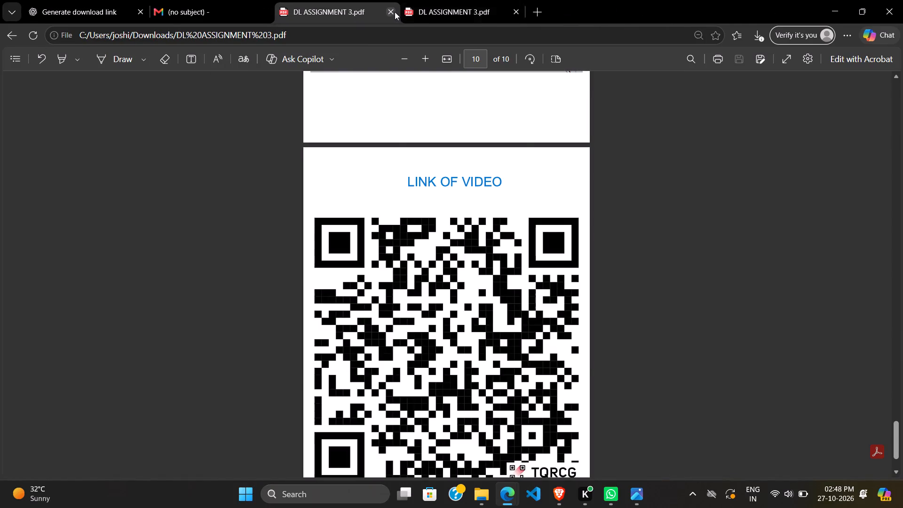
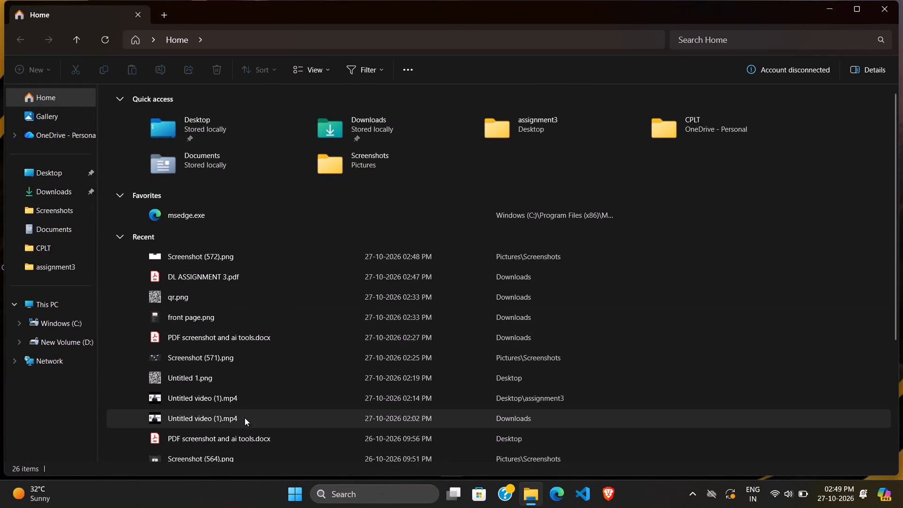
Look through the recent files and view Screenshot (572).png and Screenshot (571).png, closing each image again.
scroll(243, 424, down, 7)
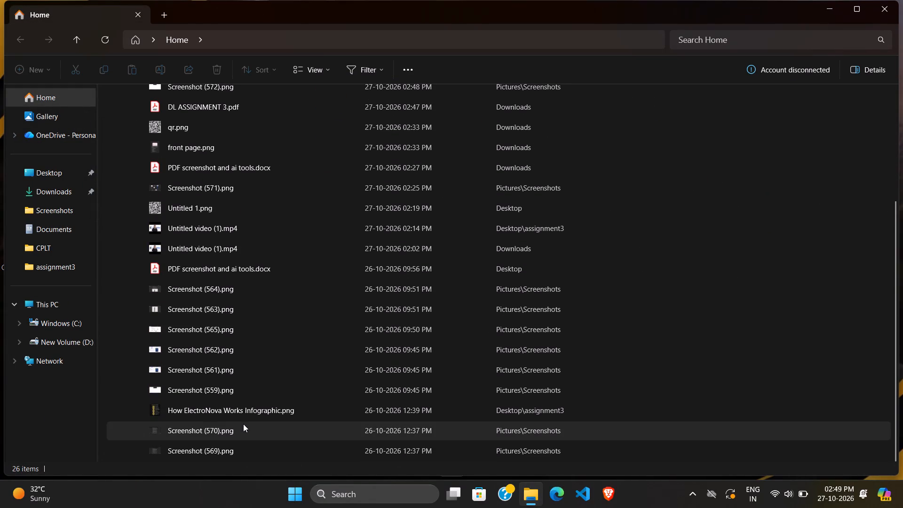
scroll(180, 232, up, 4)
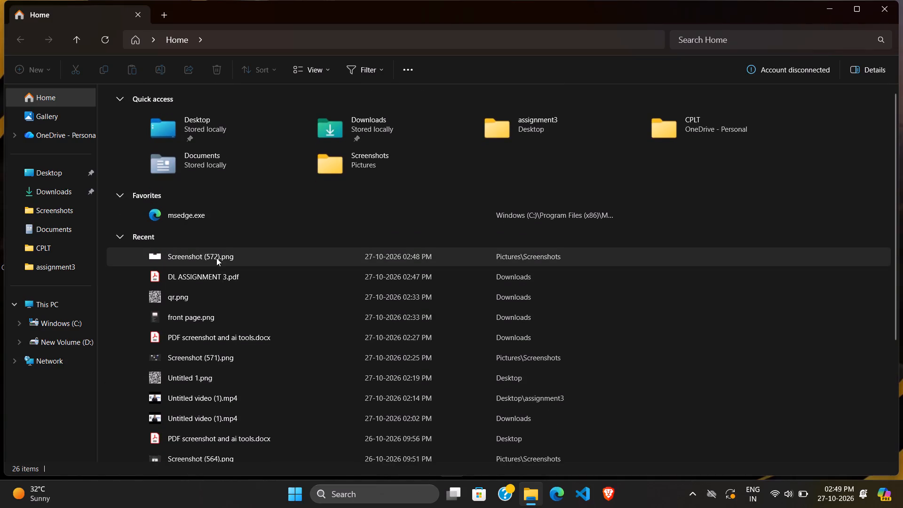
double_click(216, 258)
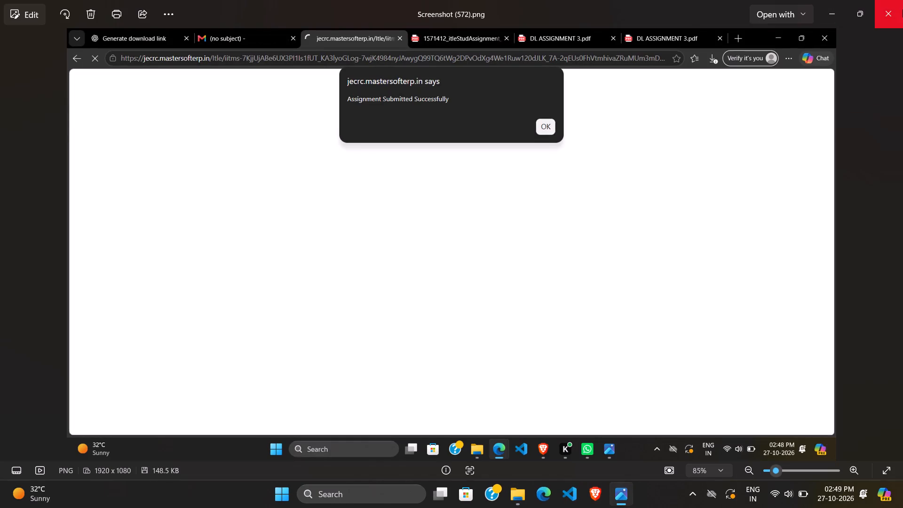
click(902, 9)
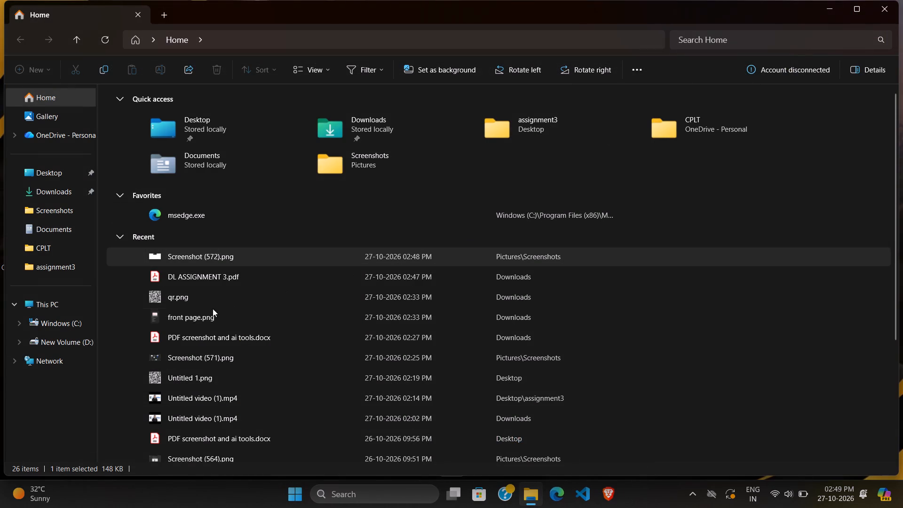
double_click(208, 365)
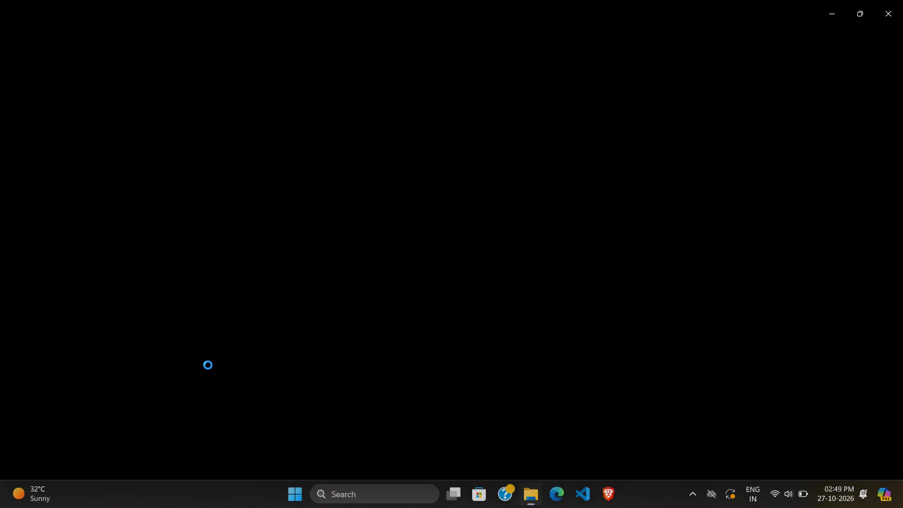
click(902, 0)
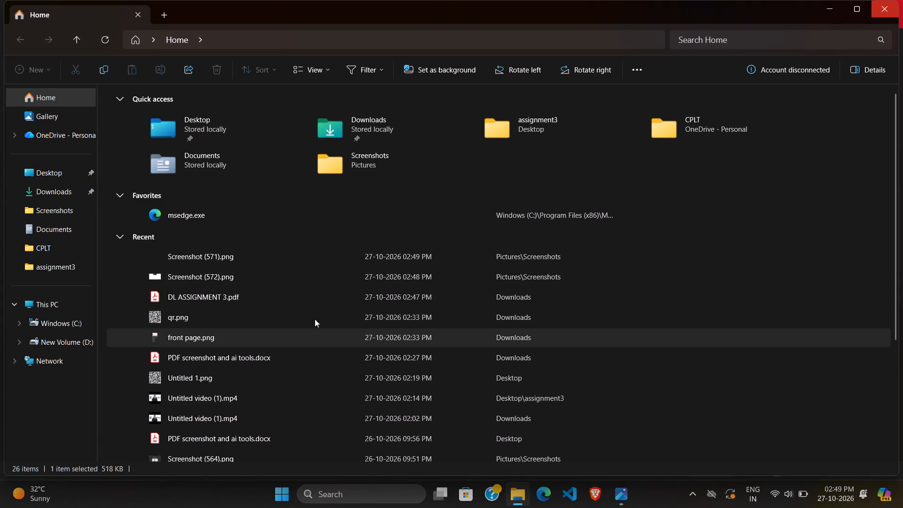
Bring up the available file actions for Screenshot (571).png in the recent files.
right_click(263, 251)
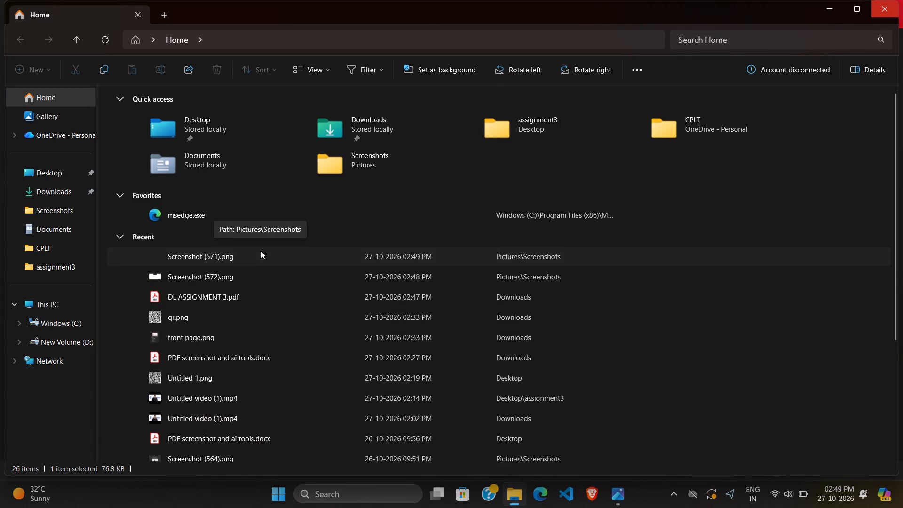
right_click(334, 257)
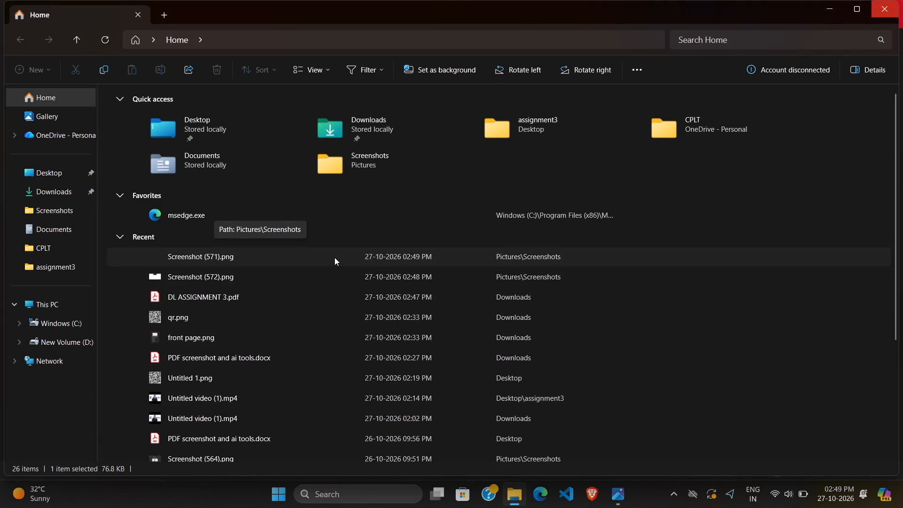
right_click(334, 257)
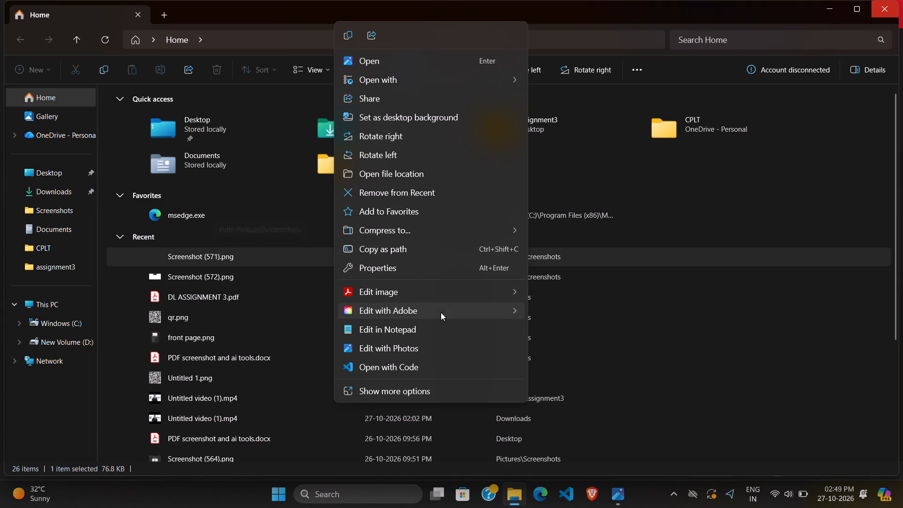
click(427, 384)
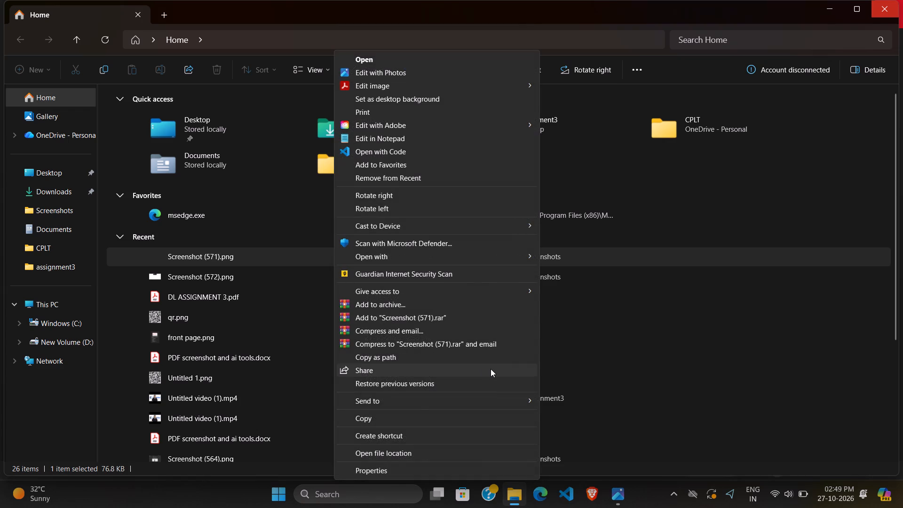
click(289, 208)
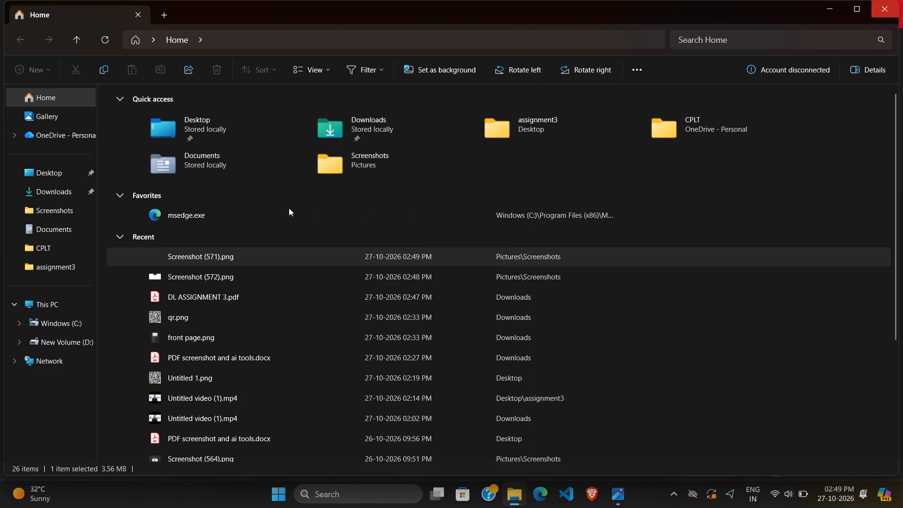
Delete Screenshot (572).png from the Screenshots folder in Pictures.
click(62, 207)
scroll(436, 357, down, 8)
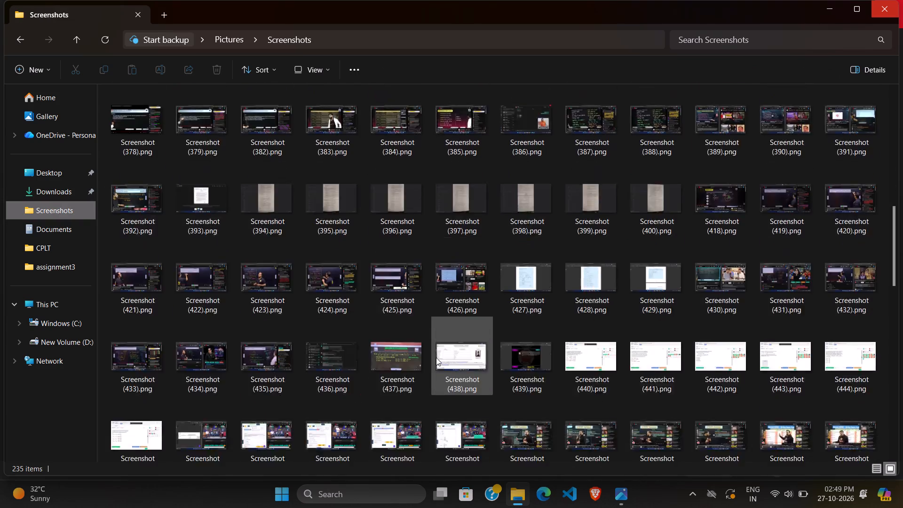
scroll(436, 357, down, 16)
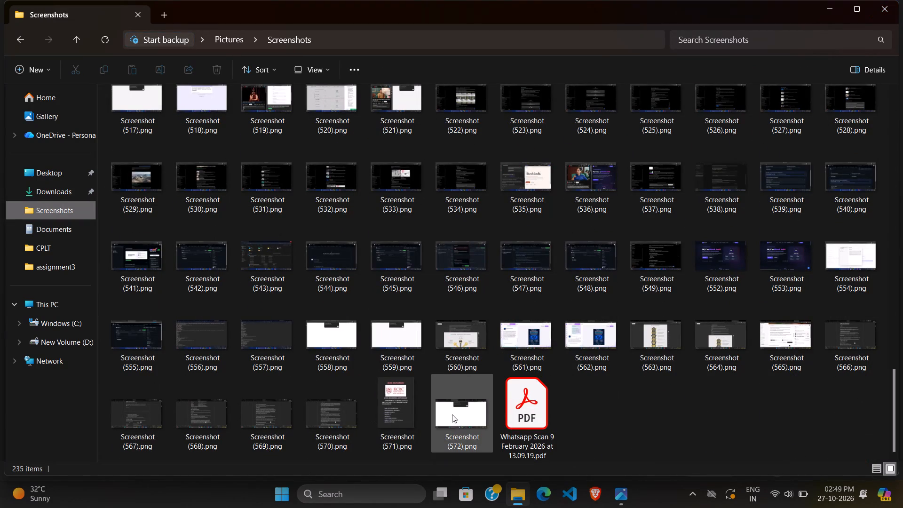
right_click(453, 411)
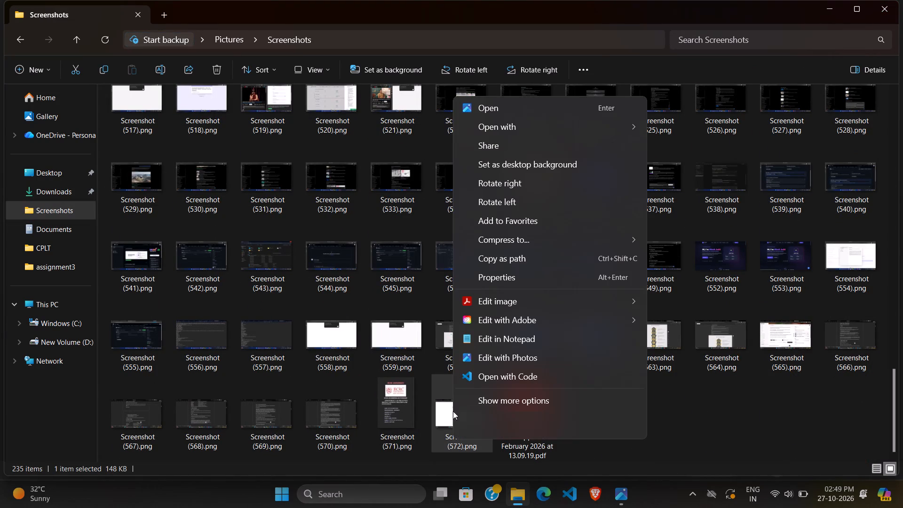
click(561, 425)
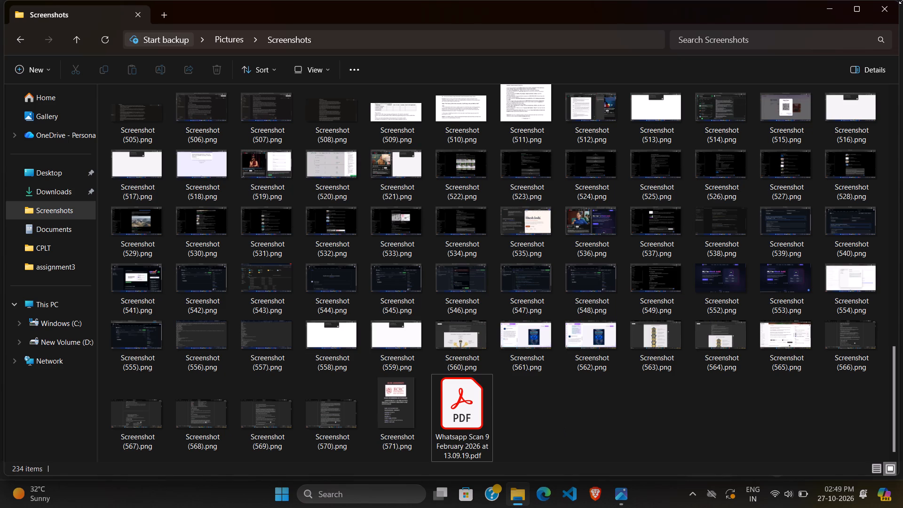
Close the Screenshots folder window and the image viewer showing Screenshot (571).png.
click(883, 5)
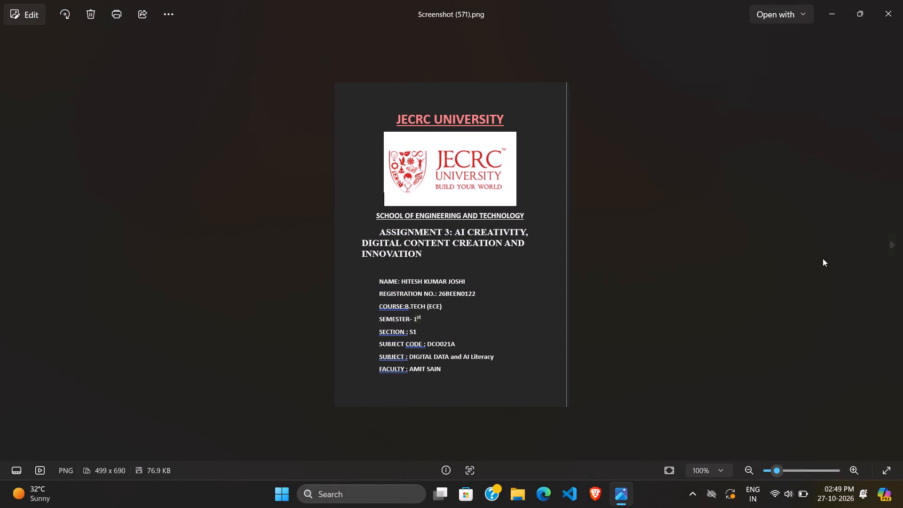
click(902, 14)
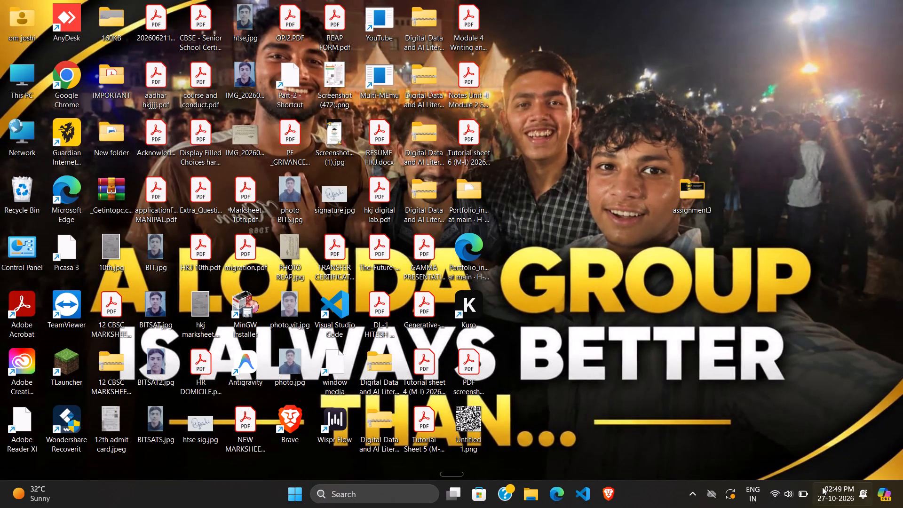
Turn off Bluetooth and Wi-Fi in the quick settings, and recheck both toggles before returning to the desktop.
click(805, 496)
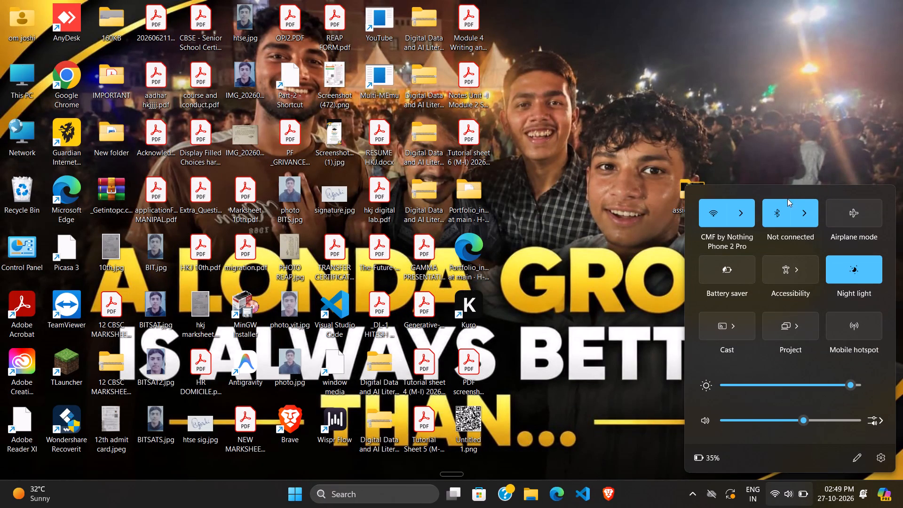
click(783, 204)
click(717, 211)
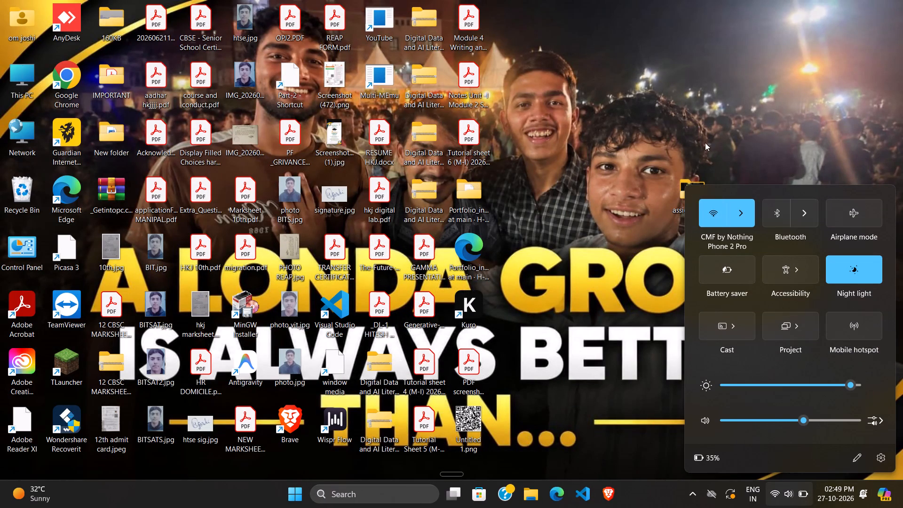
click(705, 121)
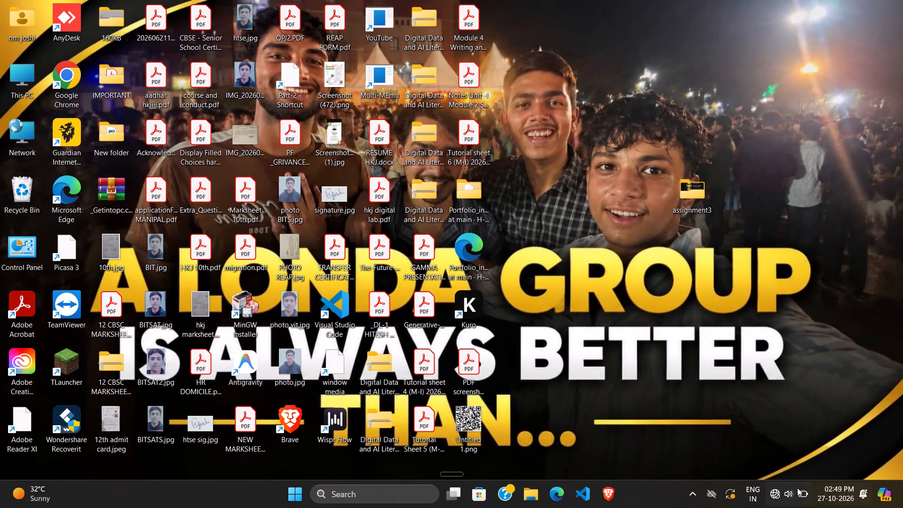
click(797, 488)
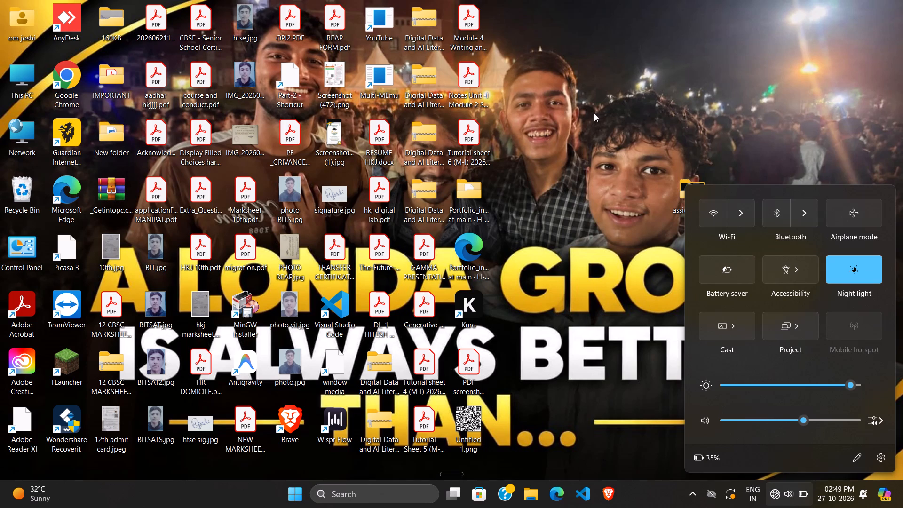
click(594, 113)
click(834, 174)
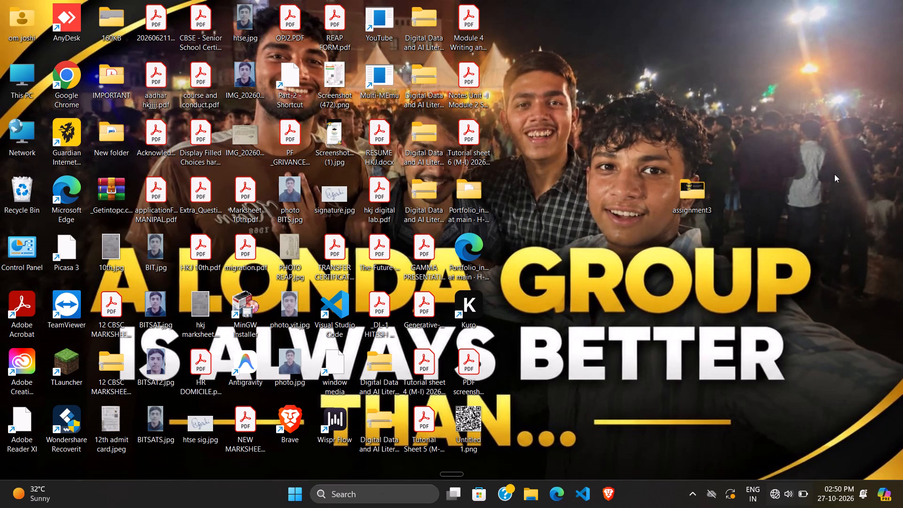